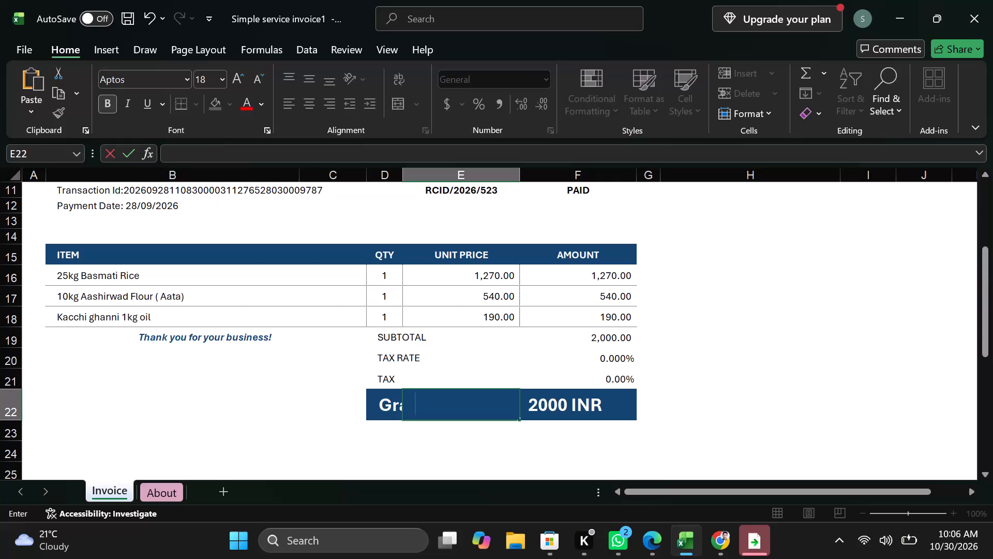
# Set the RETAIL INVOICE text to font size 20 and reposition its text box so it sits centred above PAID.
pyautogui.click(771, 355)
pyautogui.scroll(1, 637, 324)
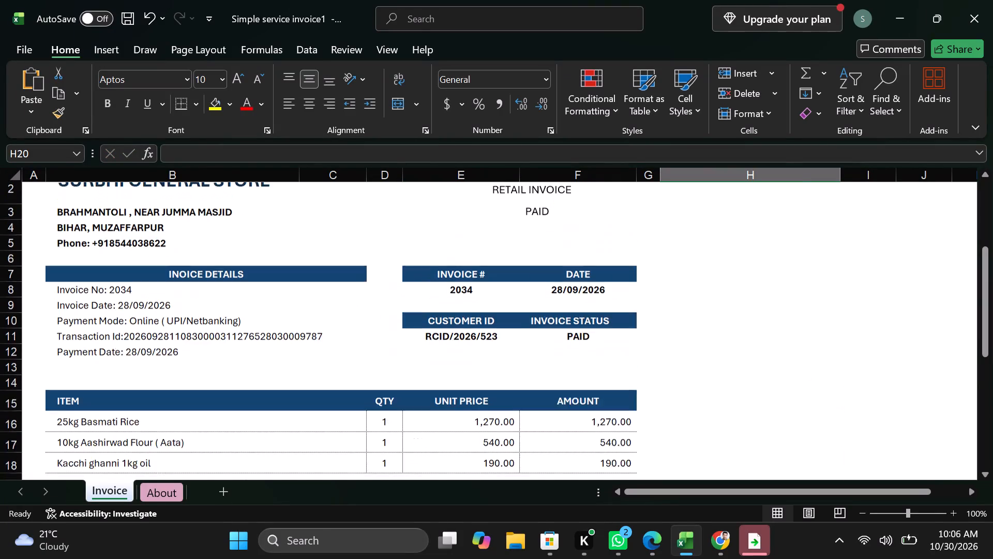
pyautogui.scroll(2, 637, 324)
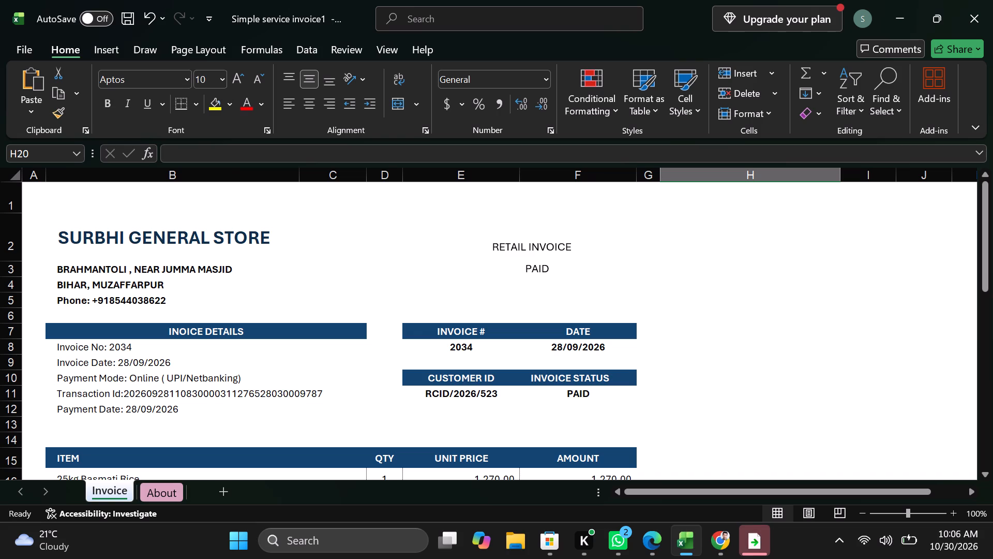
pyautogui.click(547, 248)
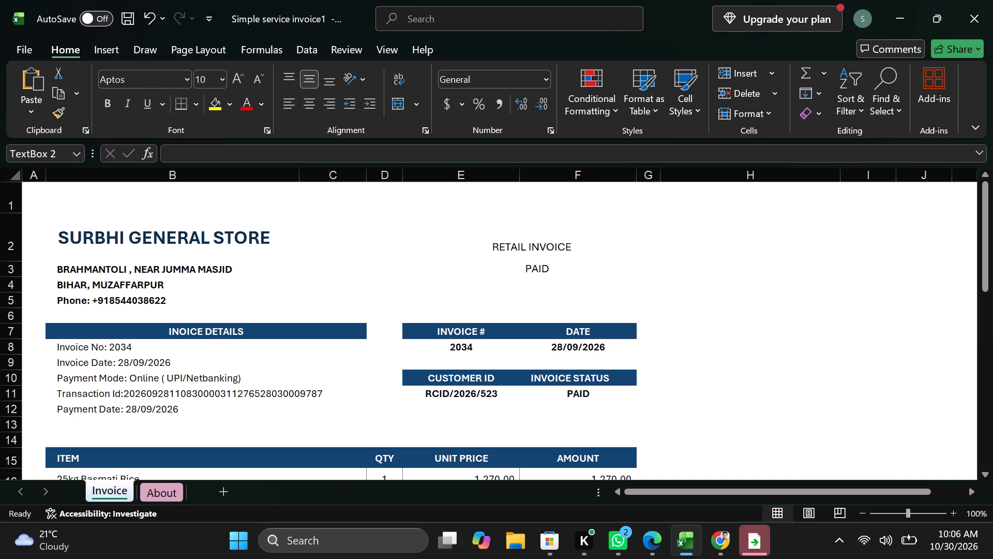
pyautogui.click(220, 75)
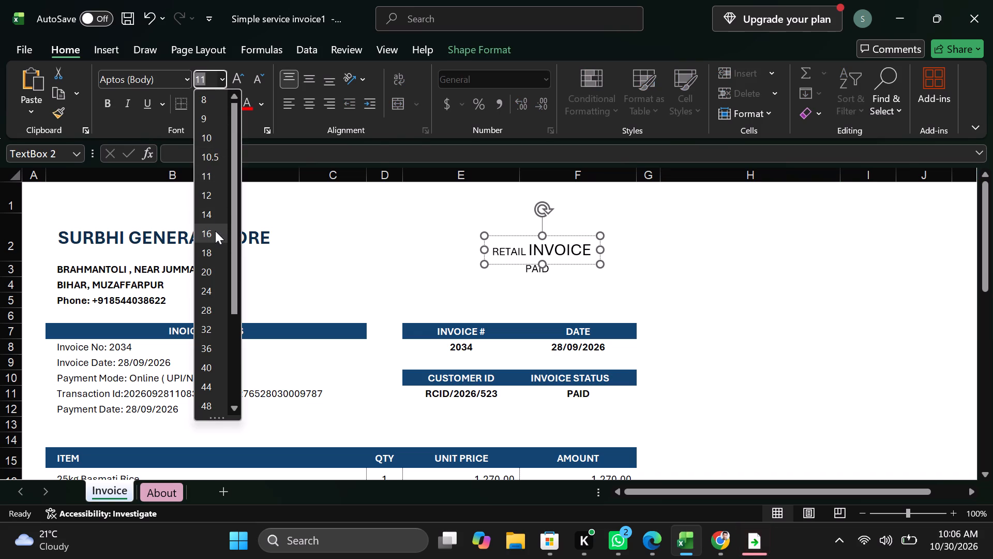
pyautogui.click(351, 251)
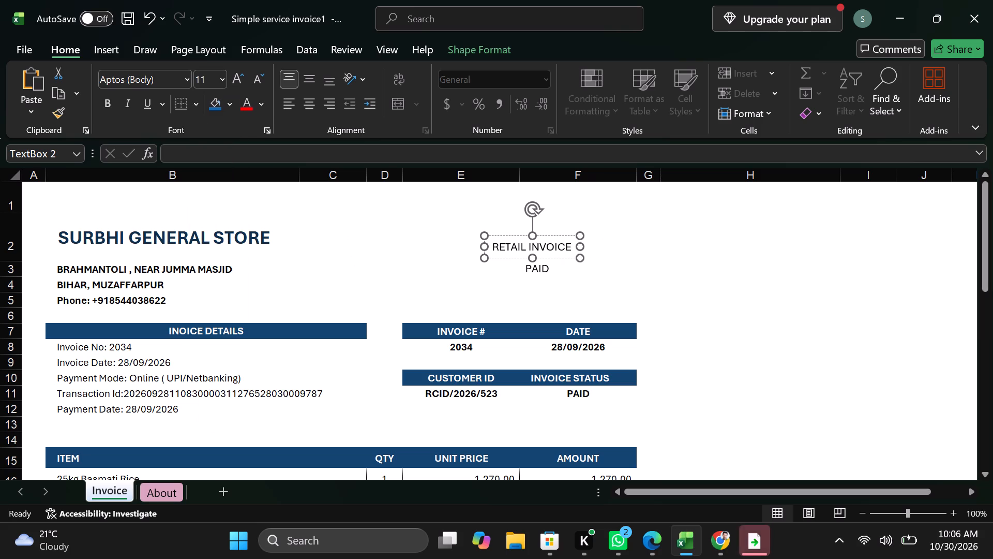
pyautogui.doubleClick(506, 249)
pyautogui.hotkey('ctrl', 'a')
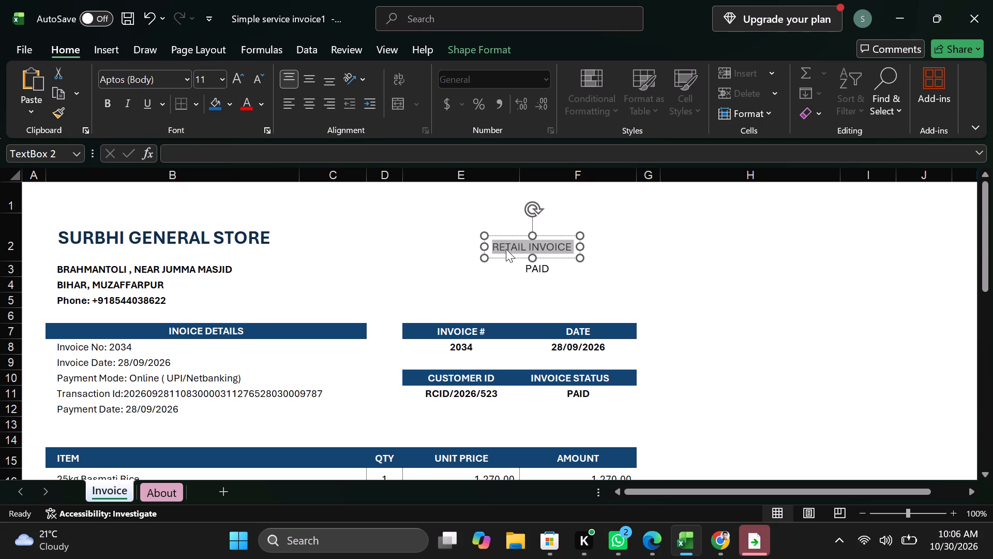
pyautogui.click(217, 73)
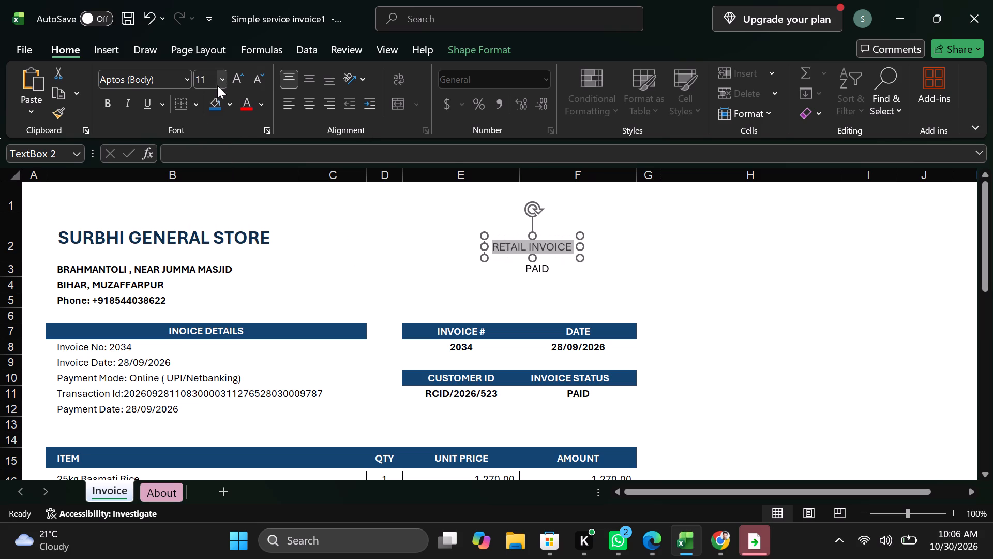
pyautogui.click(221, 82)
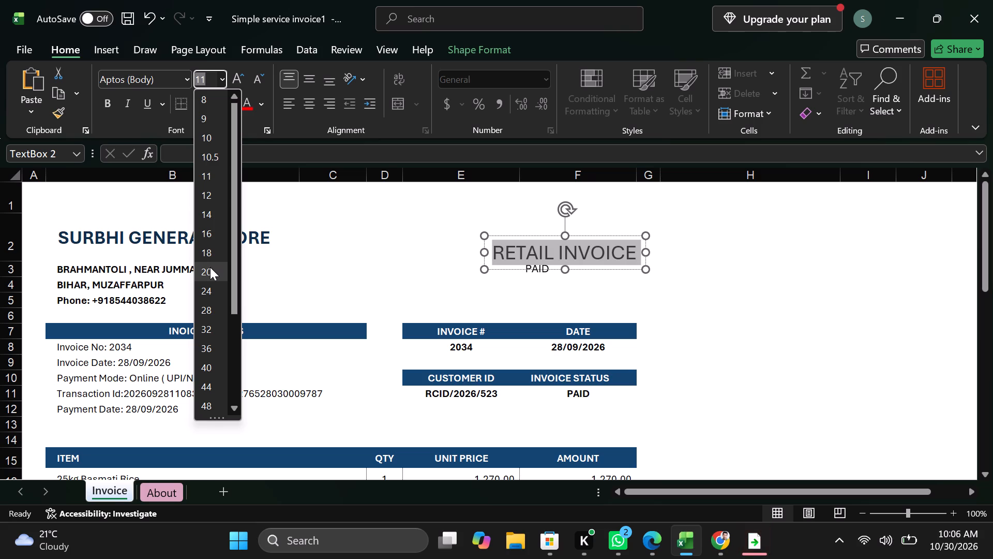
pyautogui.click(210, 267)
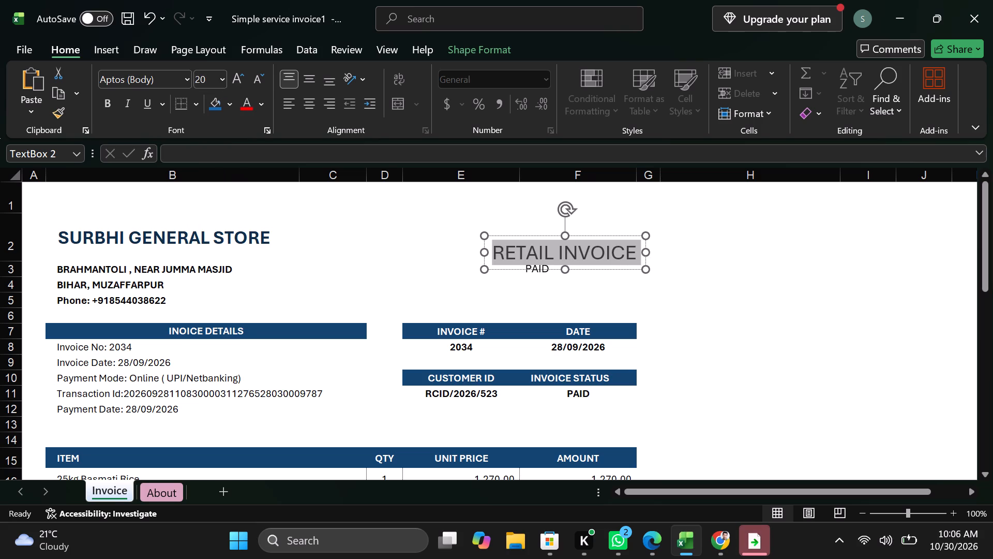
pyautogui.moveTo(577, 270); pyautogui.dragTo(543, 260)
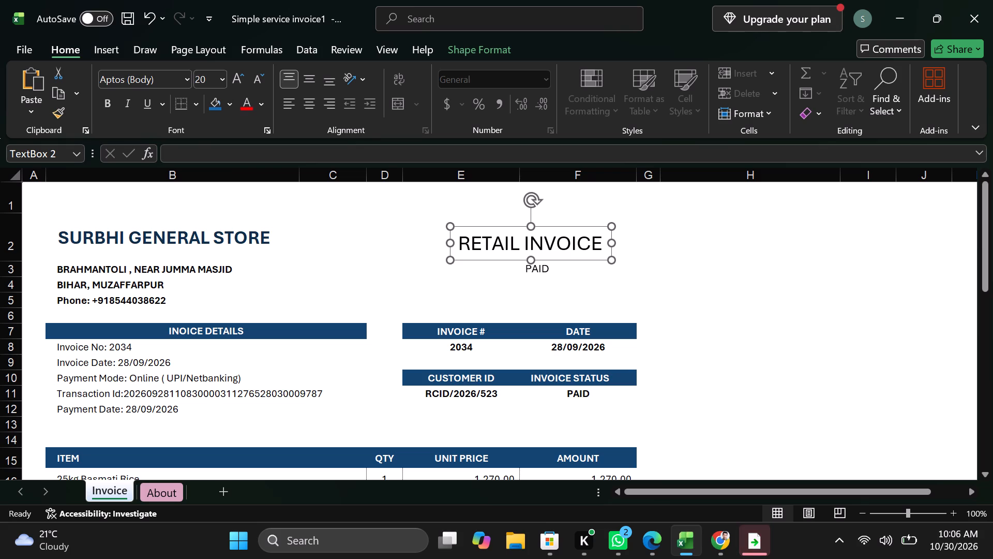
# Colour the RETAIL INVOICE heading Dark Blue, Text 2 and make it bold.
pyautogui.click(265, 104)
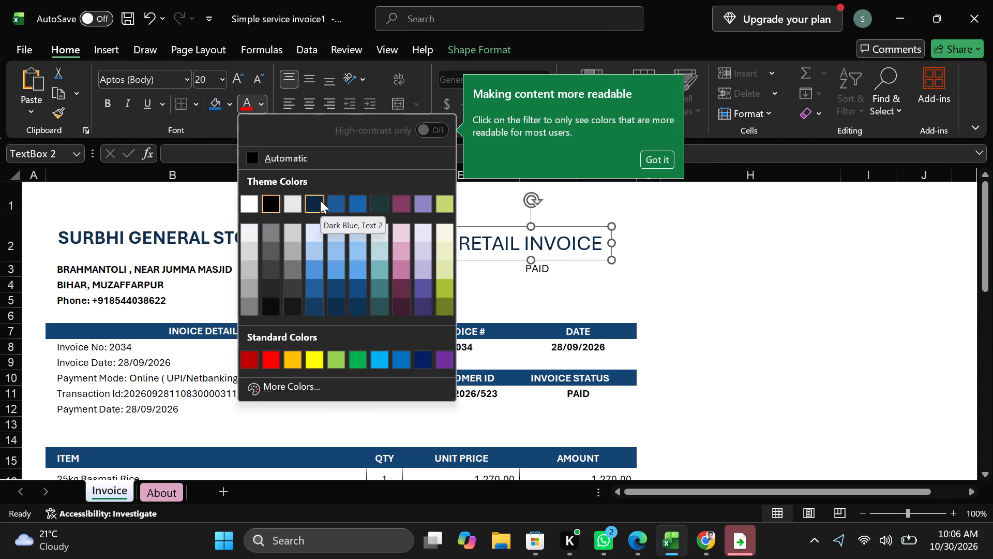
pyautogui.click(320, 200)
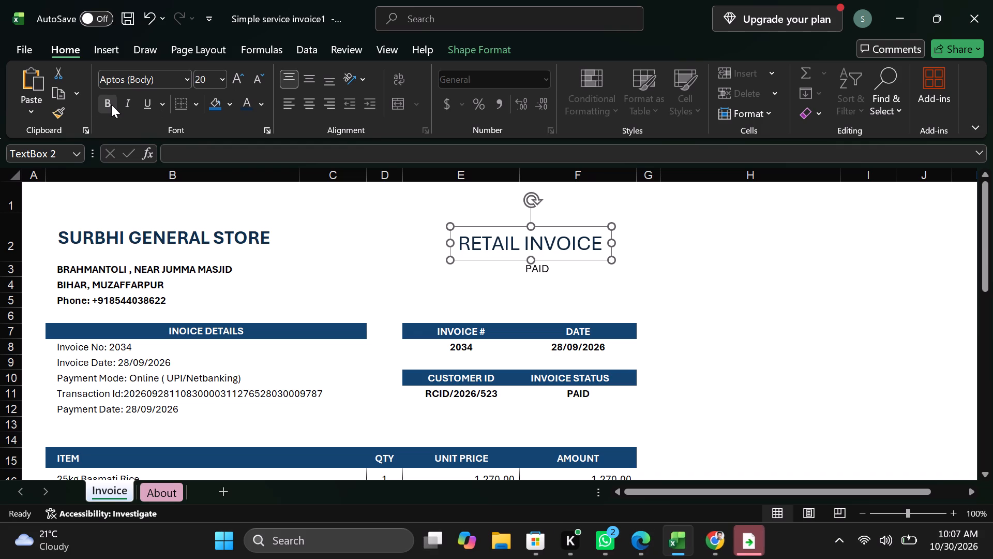
pyautogui.click(111, 105)
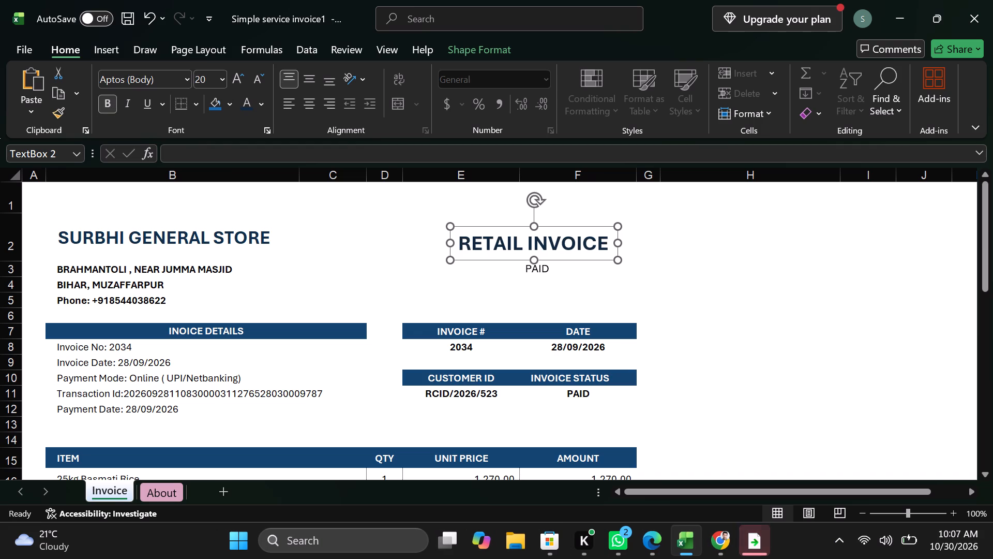
pyautogui.click(322, 243)
# Format the PAID text box below the heading with bold size 14 text and a standard green fill.
pyautogui.click(544, 273)
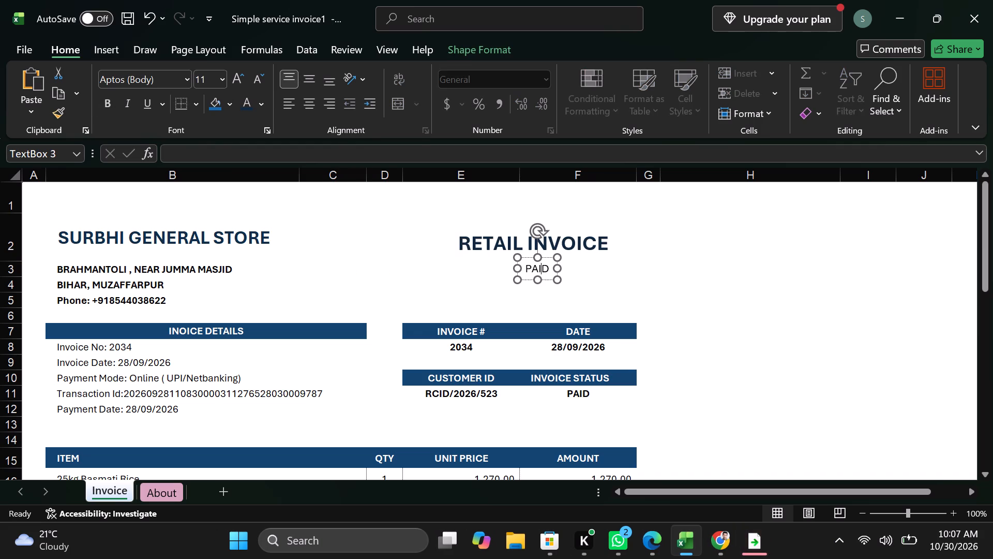
pyautogui.hotkey('ctrl', 'a')
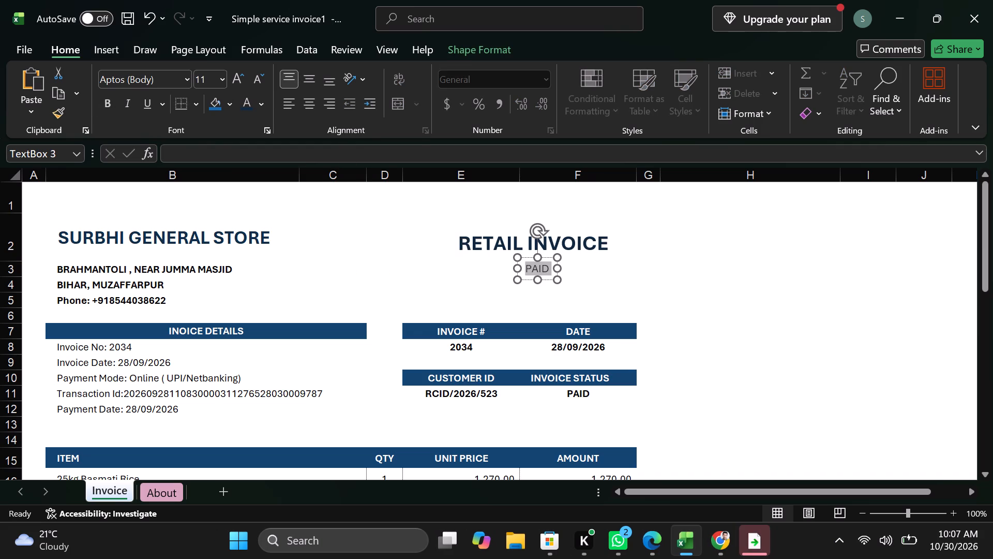
pyautogui.click(225, 78)
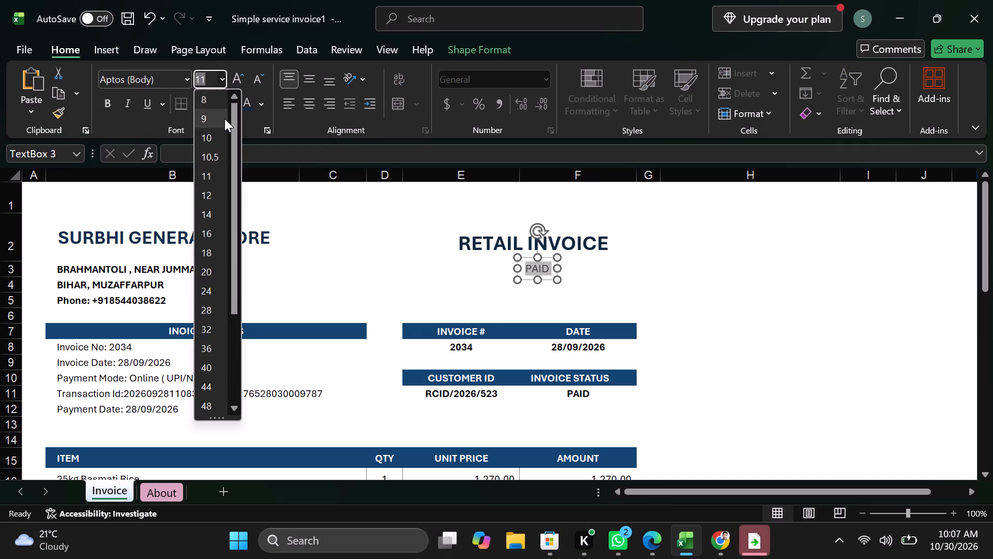
pyautogui.click(209, 215)
pyautogui.click(107, 109)
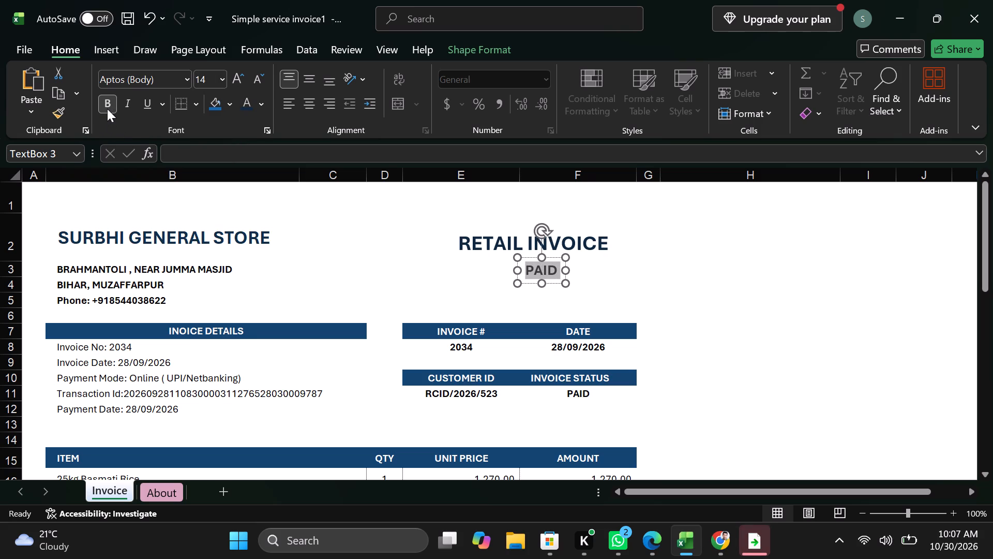
pyautogui.click(229, 106)
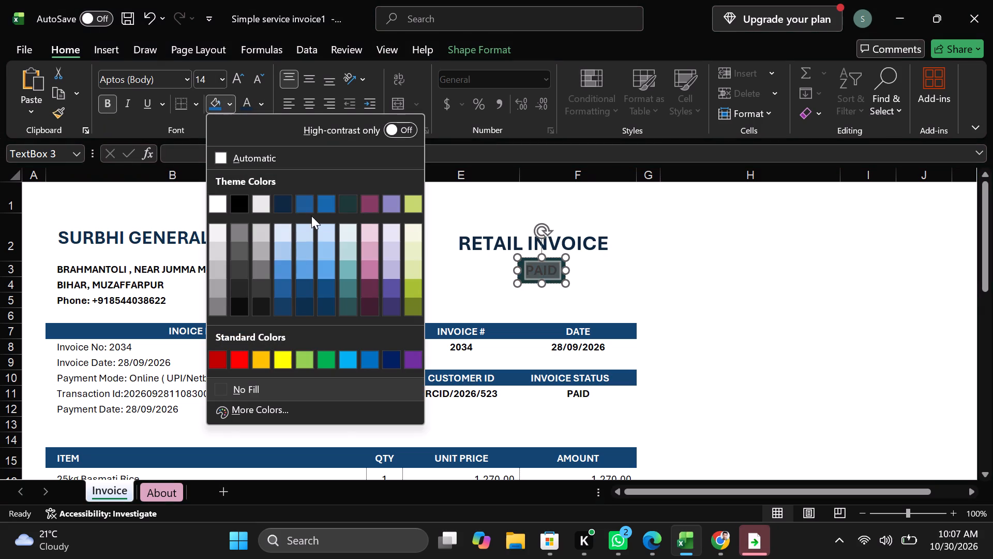
pyautogui.click(323, 360)
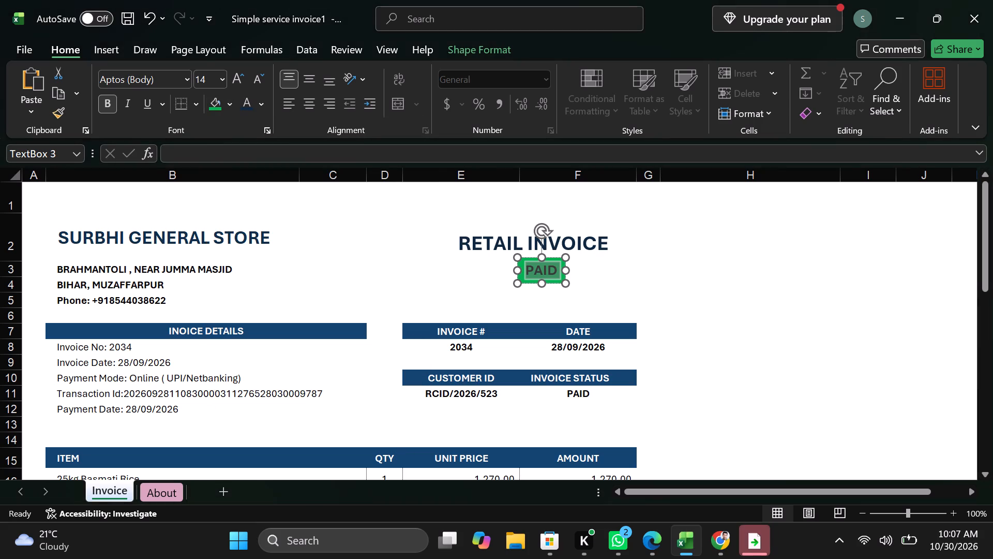
pyautogui.click(700, 310)
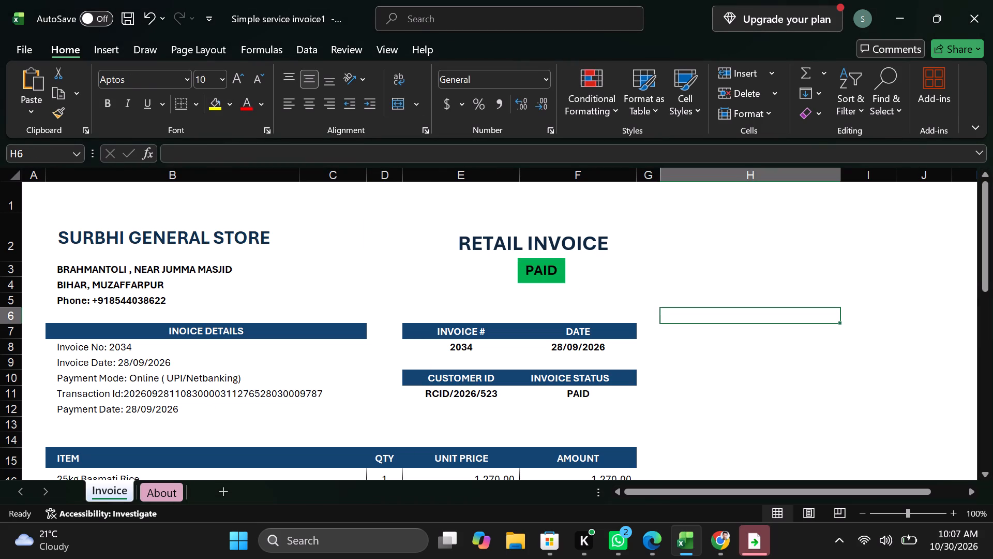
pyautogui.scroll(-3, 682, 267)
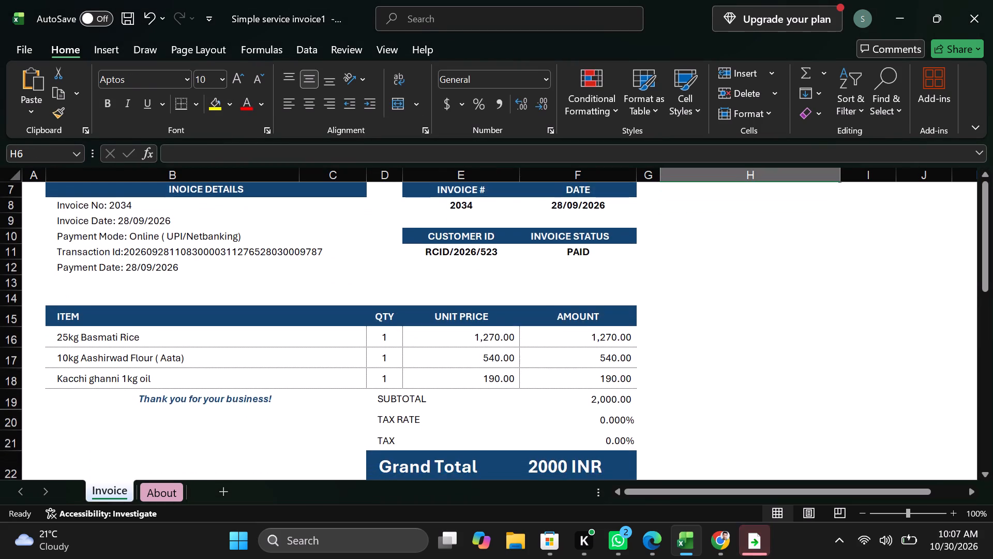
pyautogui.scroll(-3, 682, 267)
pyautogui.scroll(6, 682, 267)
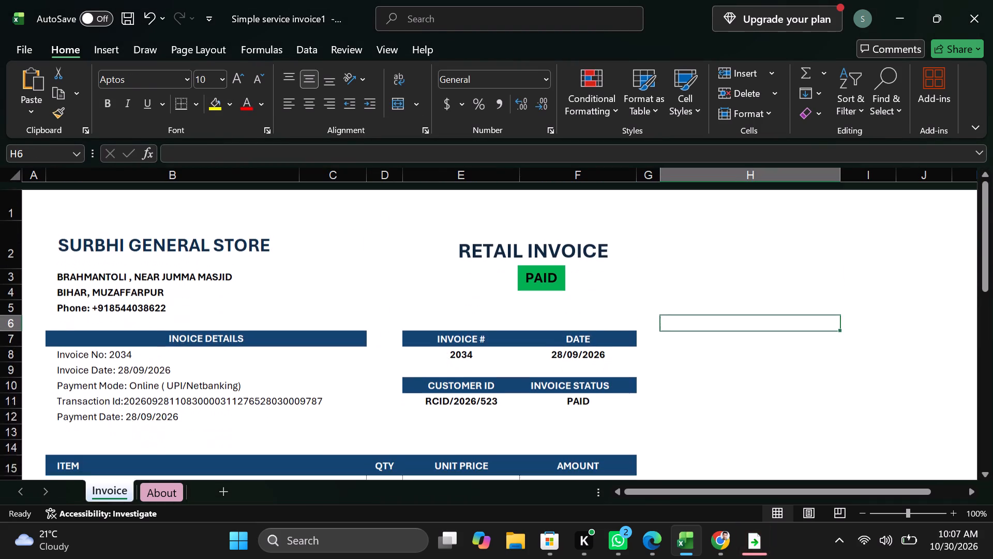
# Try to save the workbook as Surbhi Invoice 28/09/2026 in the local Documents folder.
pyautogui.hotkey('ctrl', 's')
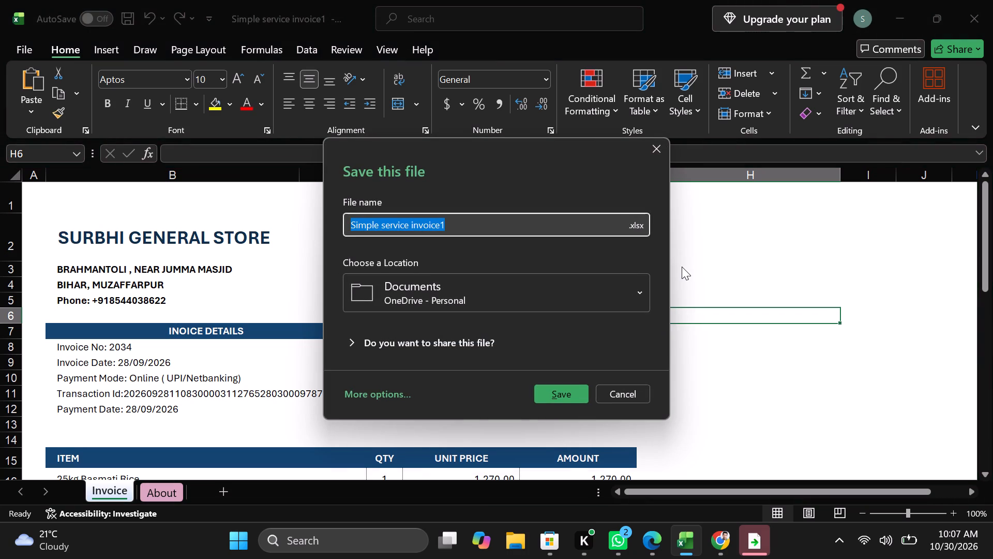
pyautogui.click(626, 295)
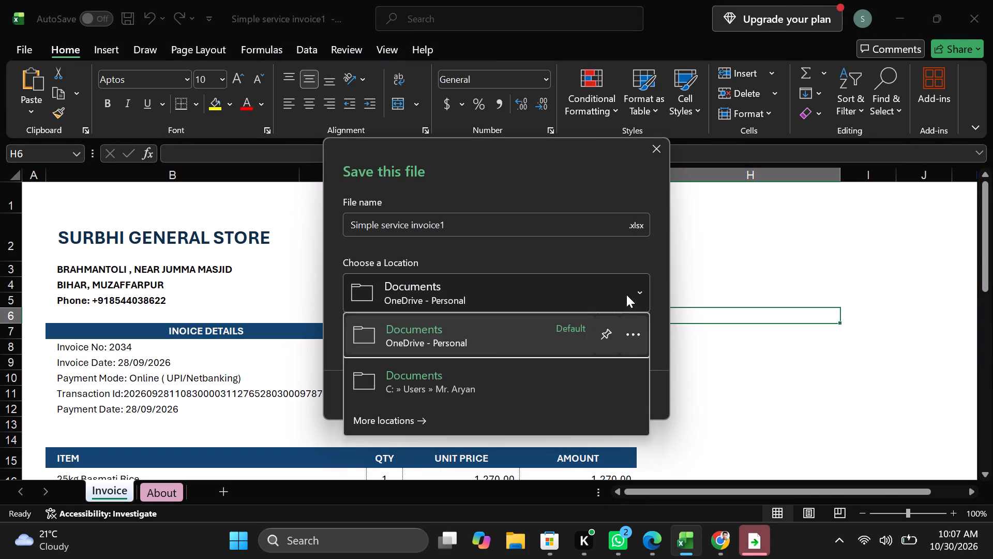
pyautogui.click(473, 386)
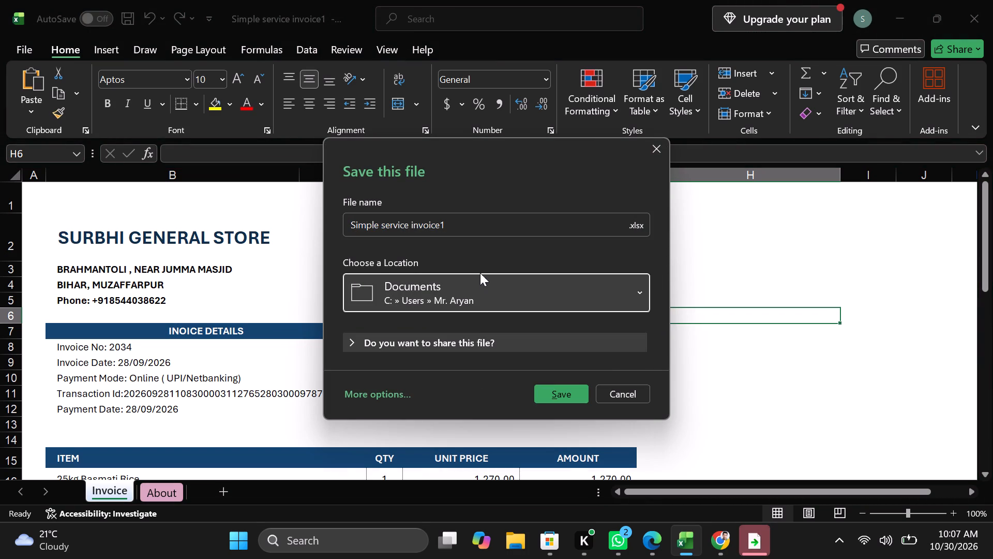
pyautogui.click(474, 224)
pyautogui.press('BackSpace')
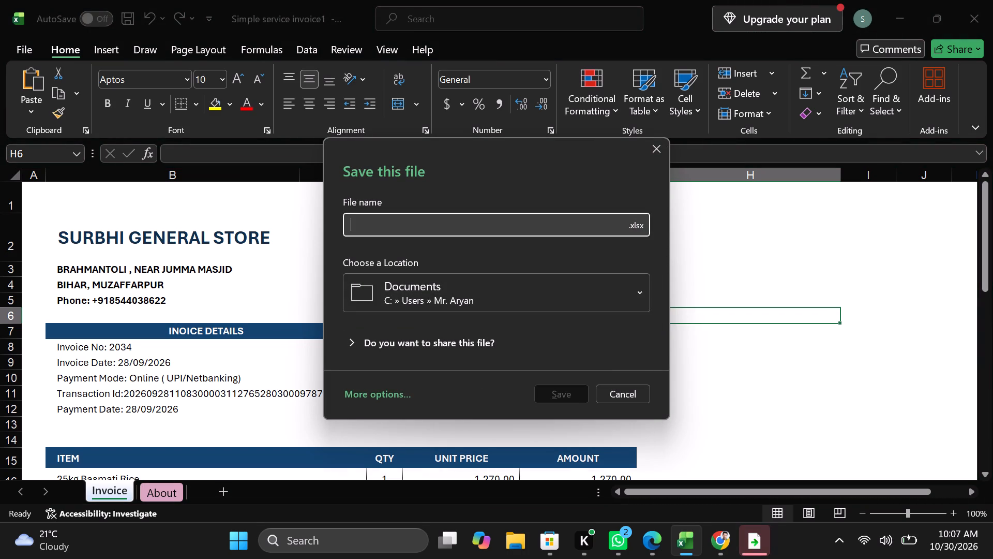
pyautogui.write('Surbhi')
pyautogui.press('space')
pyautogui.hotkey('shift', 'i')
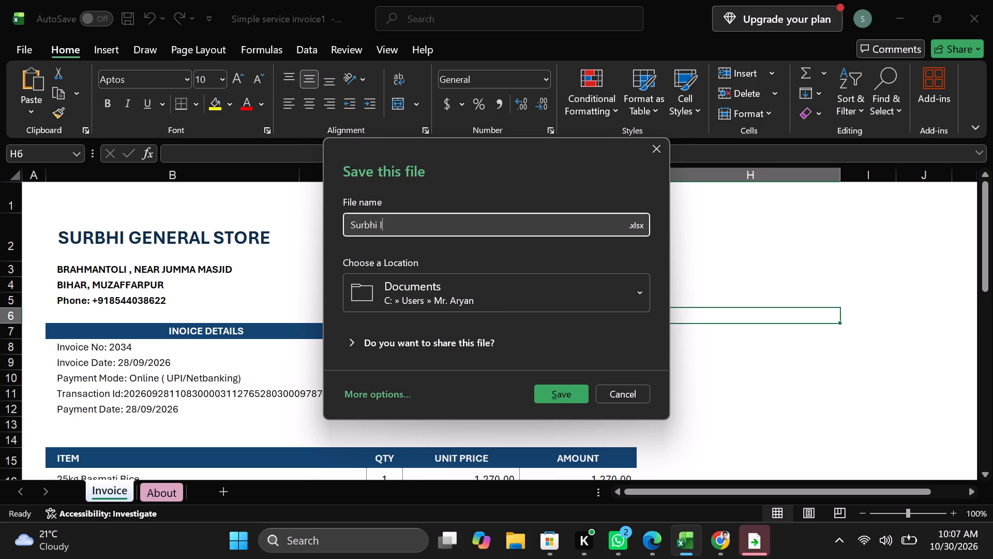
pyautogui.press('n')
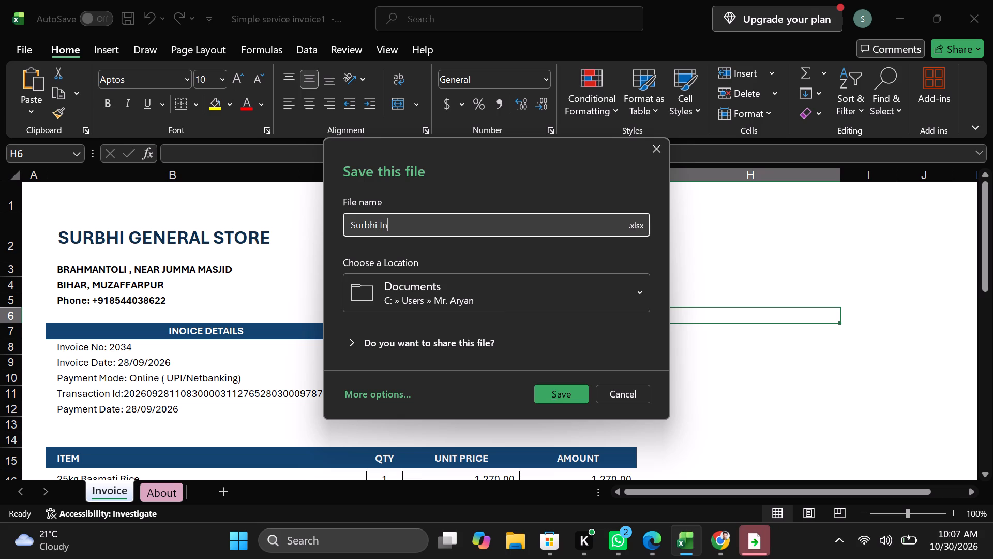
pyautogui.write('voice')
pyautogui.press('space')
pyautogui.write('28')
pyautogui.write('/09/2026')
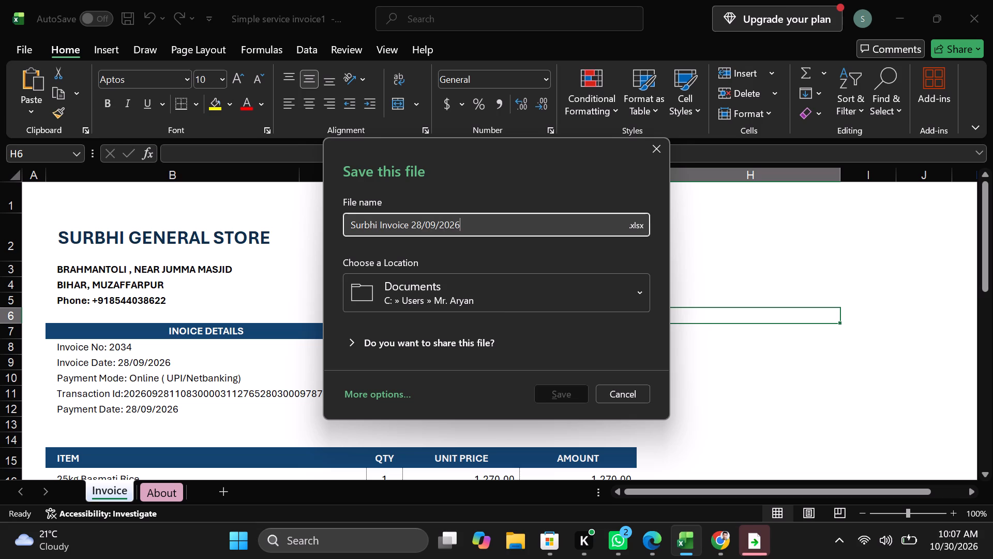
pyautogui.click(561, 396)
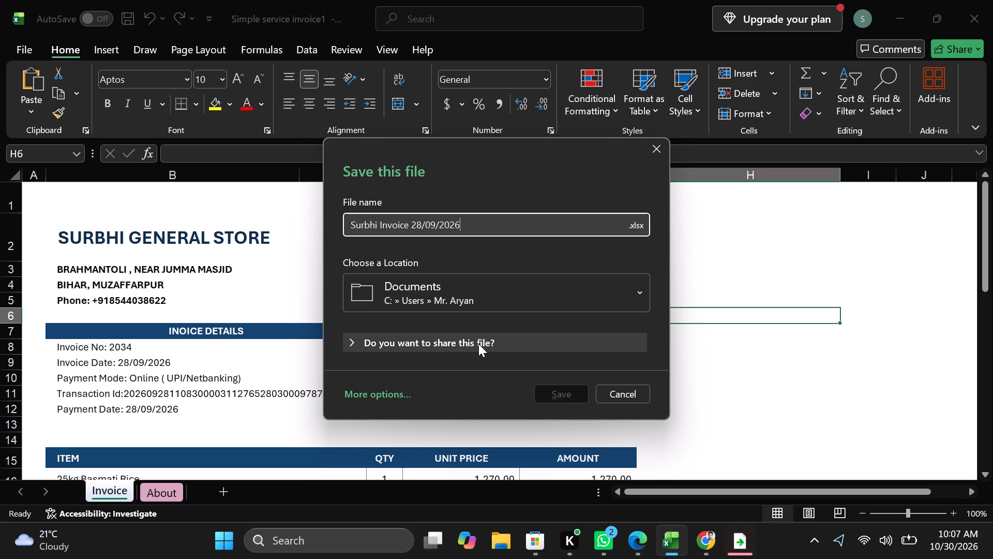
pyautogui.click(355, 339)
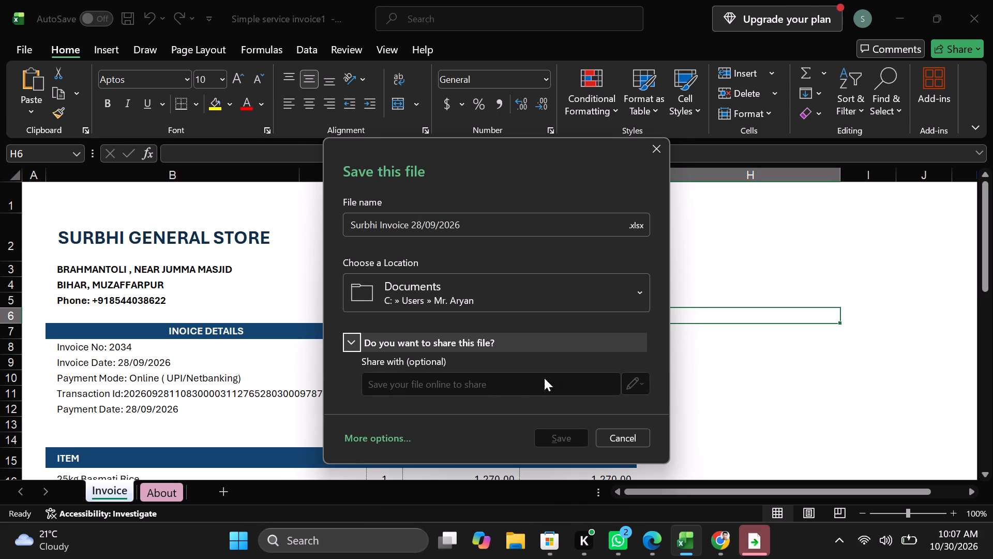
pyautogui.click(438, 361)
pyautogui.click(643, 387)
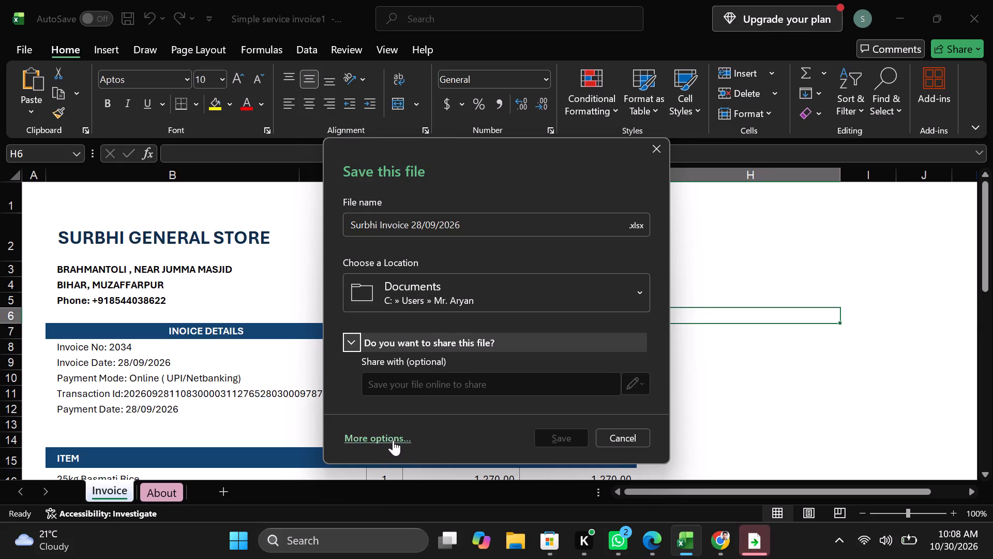
# Save the workbook to the Desktop through the full Save As dialog, with a file name starting with Sale Invoice.
pyautogui.click(393, 438)
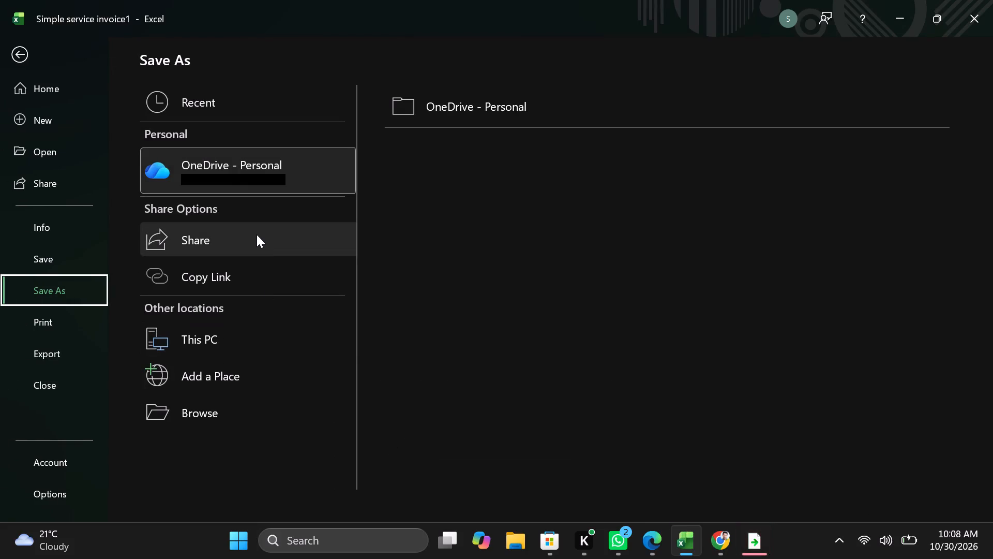
pyautogui.doubleClick(233, 335)
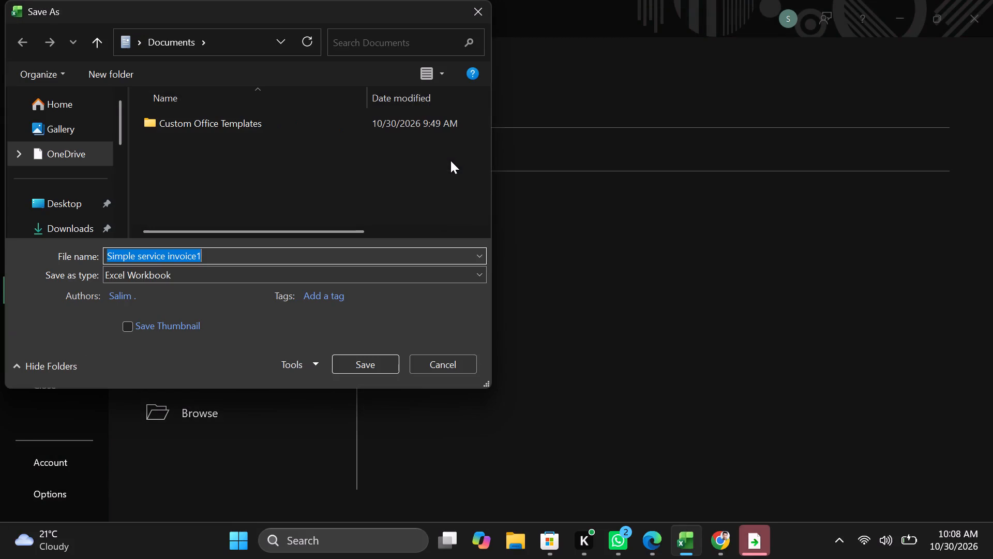
pyautogui.doubleClick(62, 197)
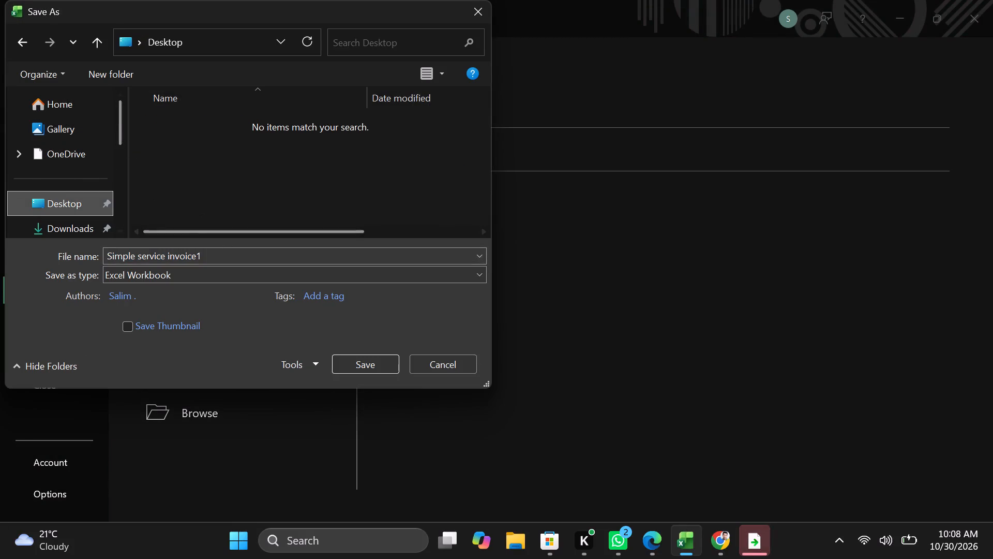
pyautogui.click(236, 253)
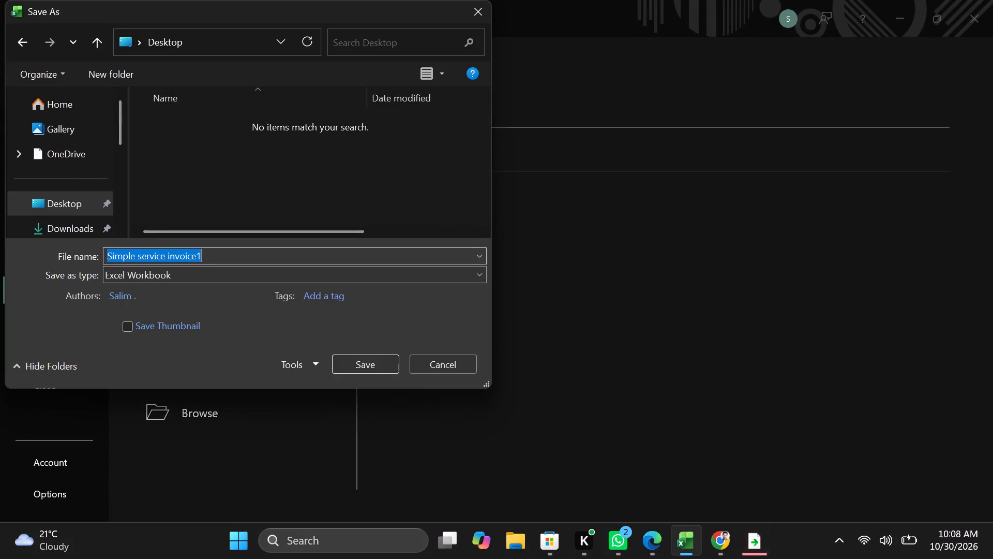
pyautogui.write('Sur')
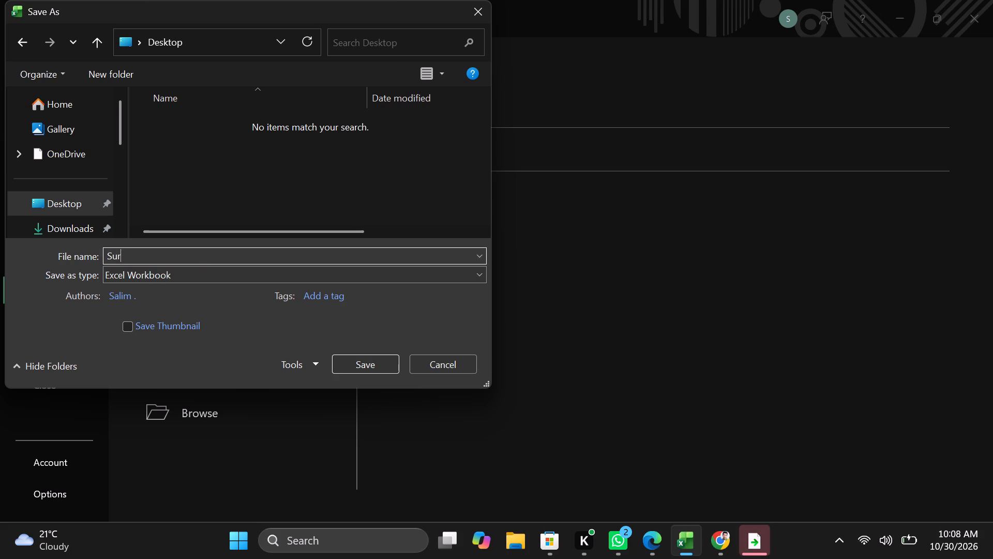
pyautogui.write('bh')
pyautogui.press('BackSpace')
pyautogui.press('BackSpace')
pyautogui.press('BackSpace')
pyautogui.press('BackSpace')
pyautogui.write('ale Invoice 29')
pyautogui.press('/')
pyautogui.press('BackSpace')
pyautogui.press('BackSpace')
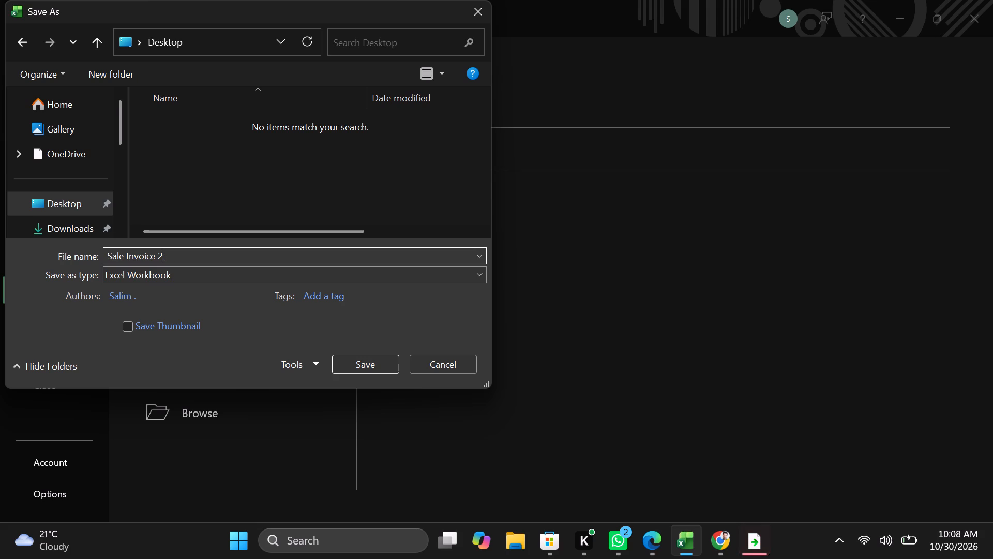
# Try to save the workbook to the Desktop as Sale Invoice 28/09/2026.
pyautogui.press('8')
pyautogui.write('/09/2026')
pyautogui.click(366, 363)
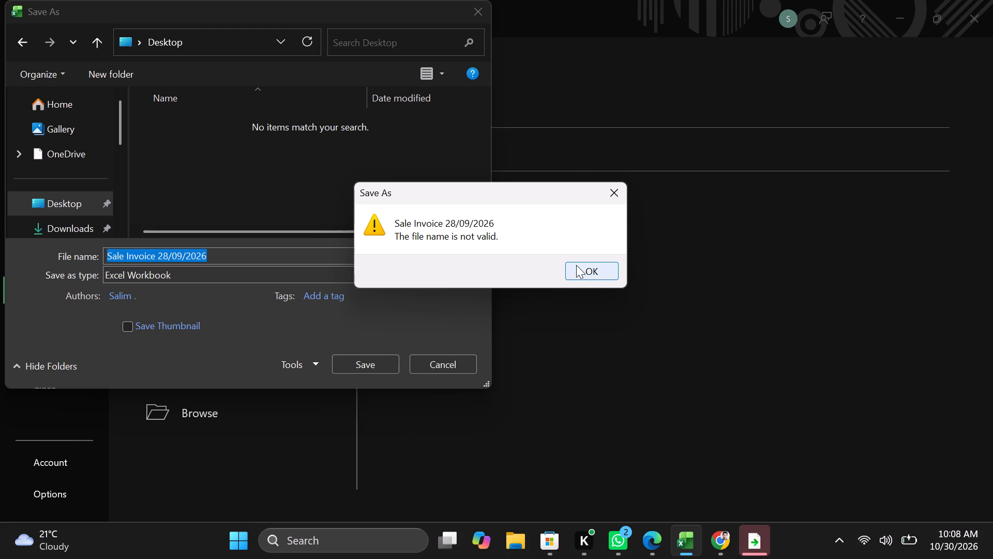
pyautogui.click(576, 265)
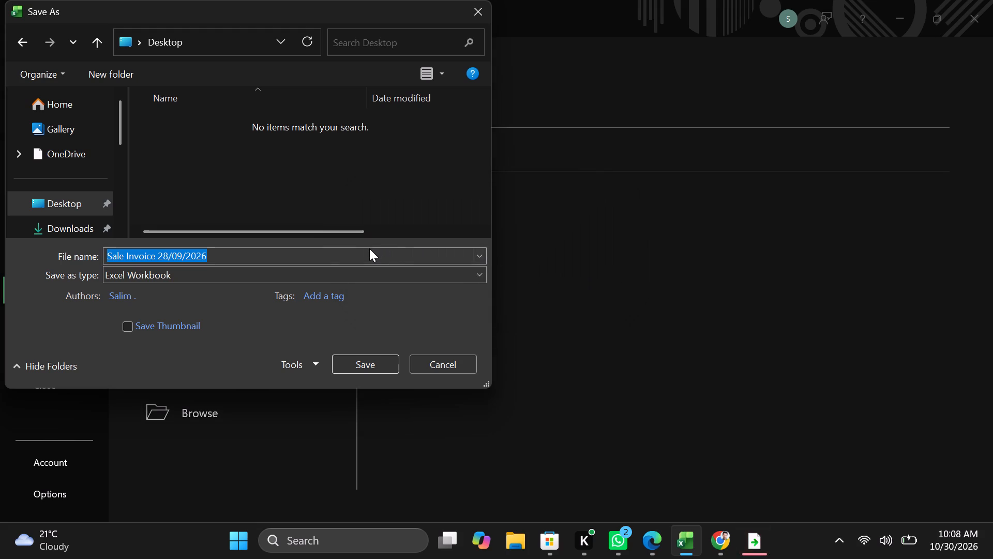
# Remove the date from the end of the Sale Invoice file name.
pyautogui.click(367, 248)
pyautogui.click(305, 254)
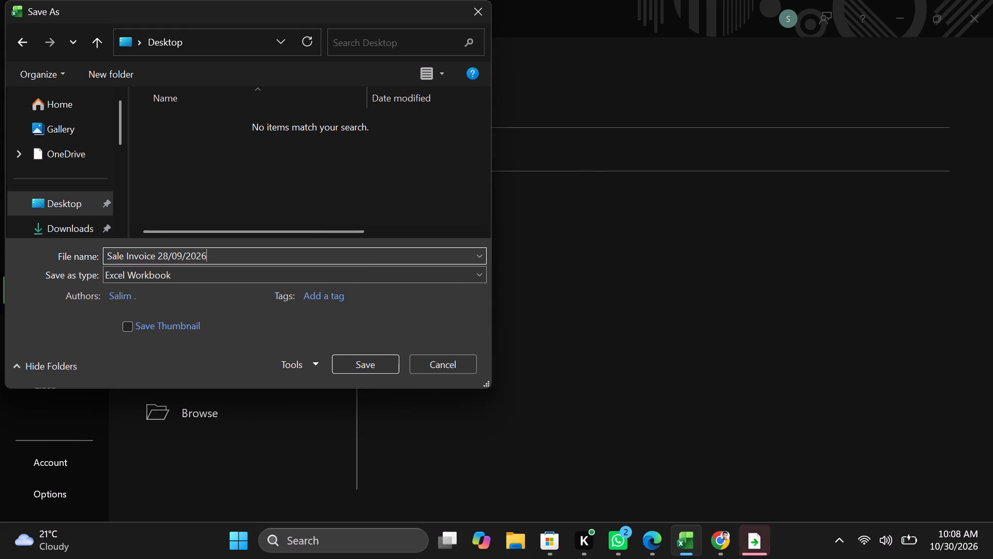
pyautogui.press('BackSpace')
pyautogui.press('BackSpace')
pyautogui.press('BackSpace')
pyautogui.press('BackSpace')
pyautogui.press('BackSpace')
pyautogui.press('BackSpace')
pyautogui.press('BackSpace')
pyautogui.press('BackSpace')
pyautogui.press('BackSpace')
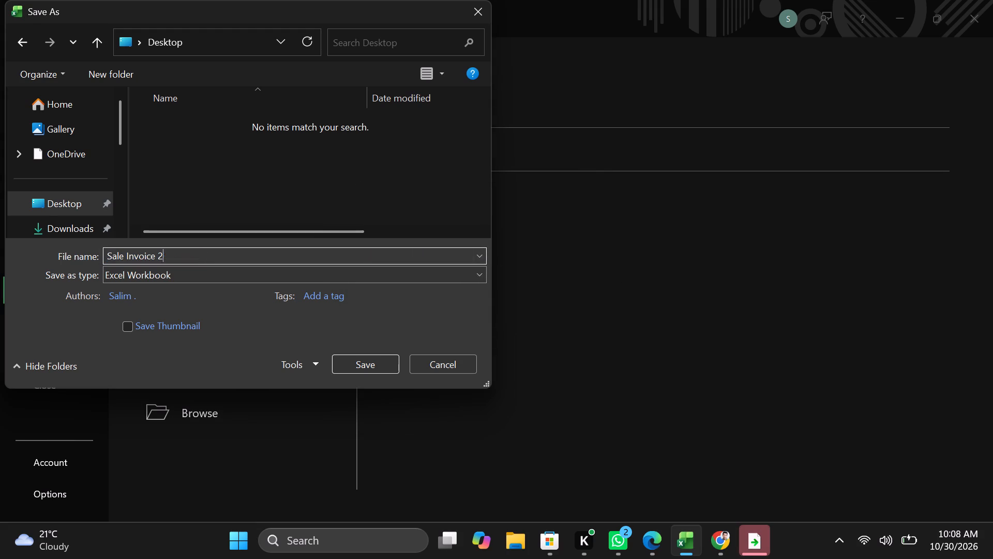
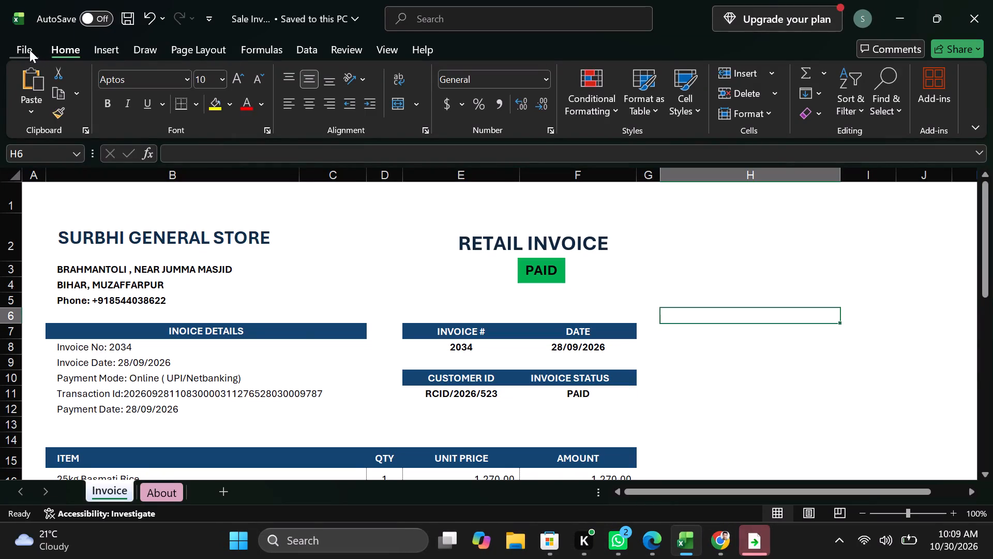
# Save a PDF copy of the invoice named Sale Invoice in the Documents folder, with standard optimization and opening after publishing.
pyautogui.click(61, 289)
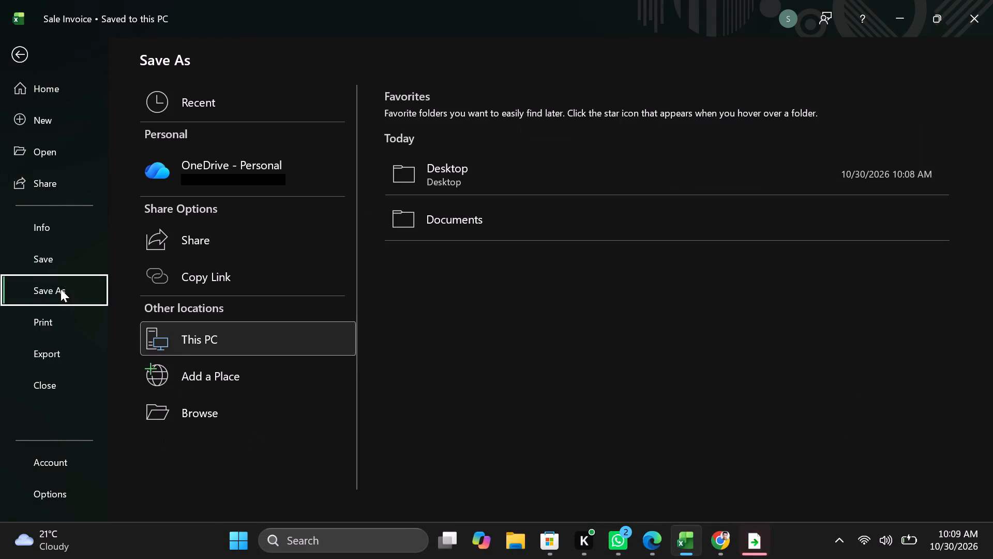
pyautogui.click(490, 212)
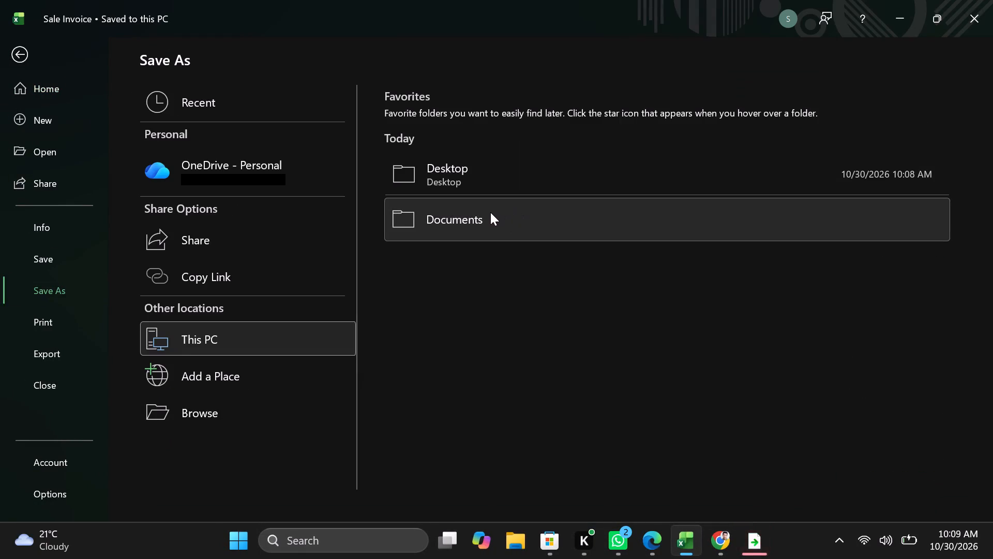
pyautogui.click(404, 274)
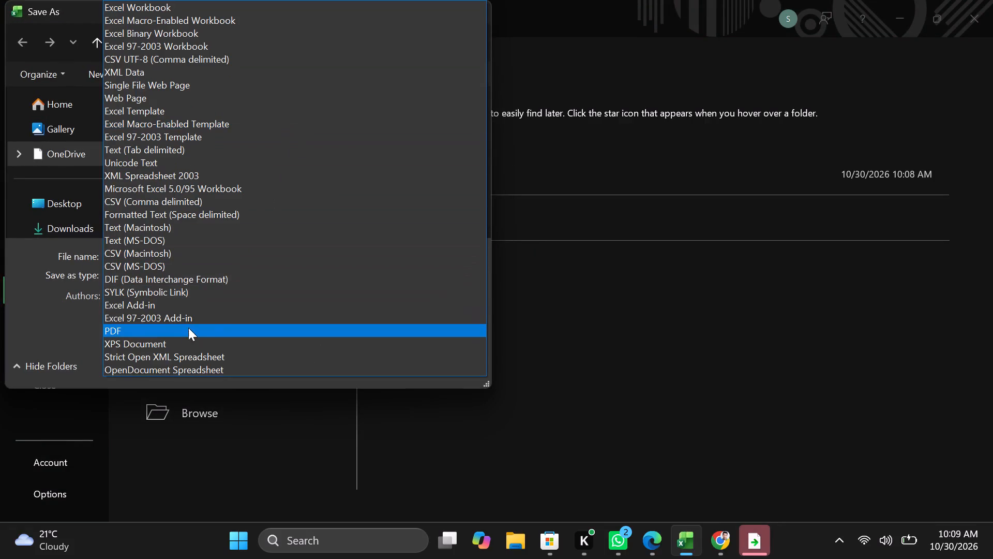
pyautogui.click(180, 336)
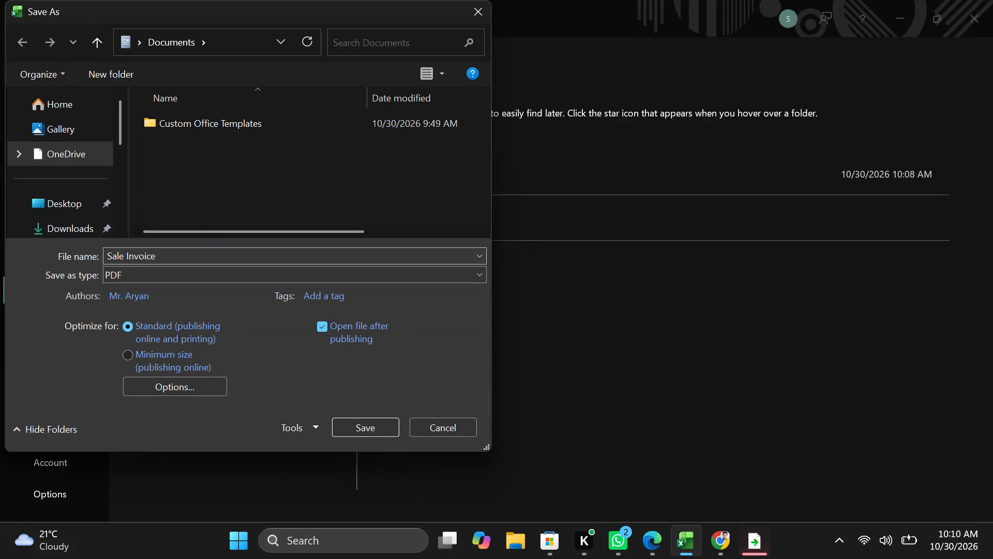
pyautogui.click(373, 426)
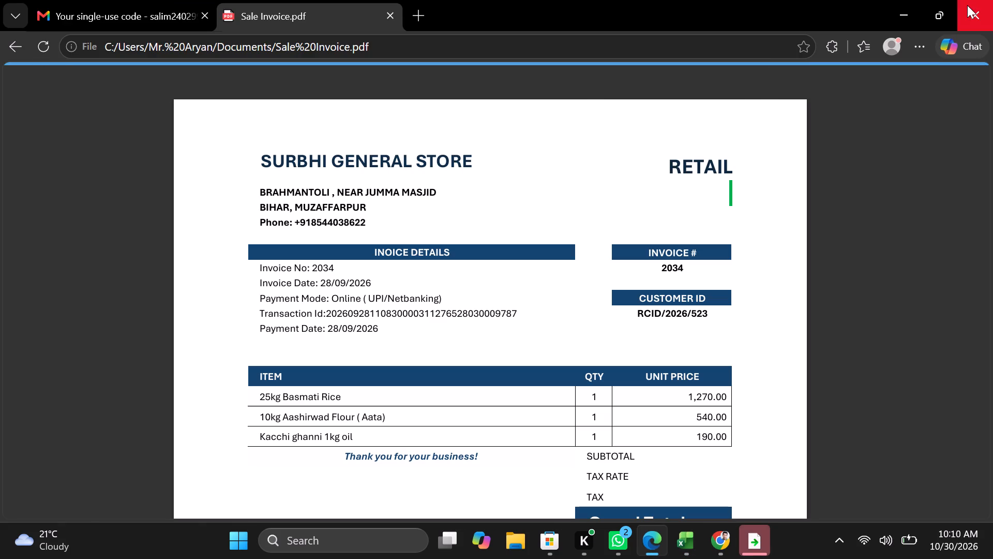
# Check the RETAIL INVOICE heading and PAID box area in the published PDF, and close the browser window.
pyautogui.click(777, 227)
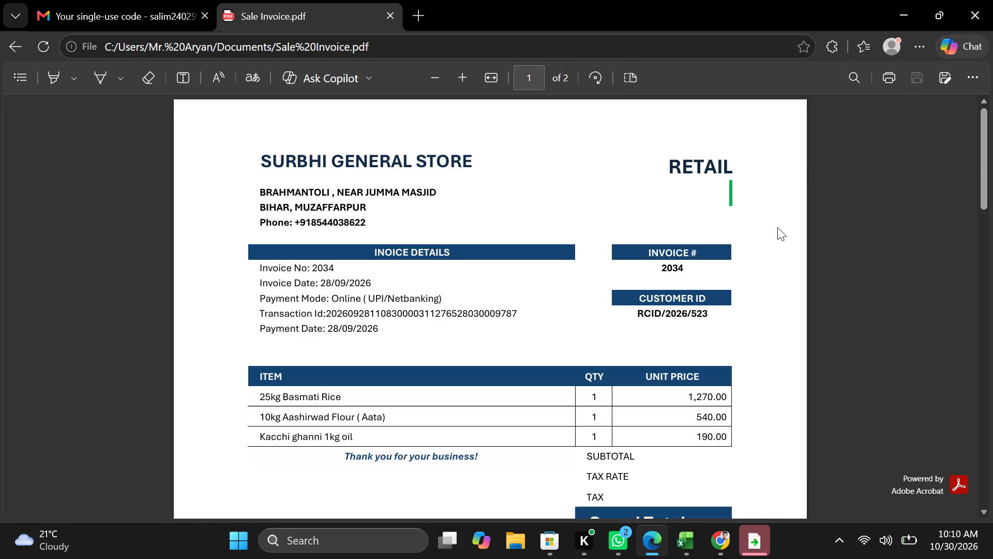
pyautogui.click(732, 183)
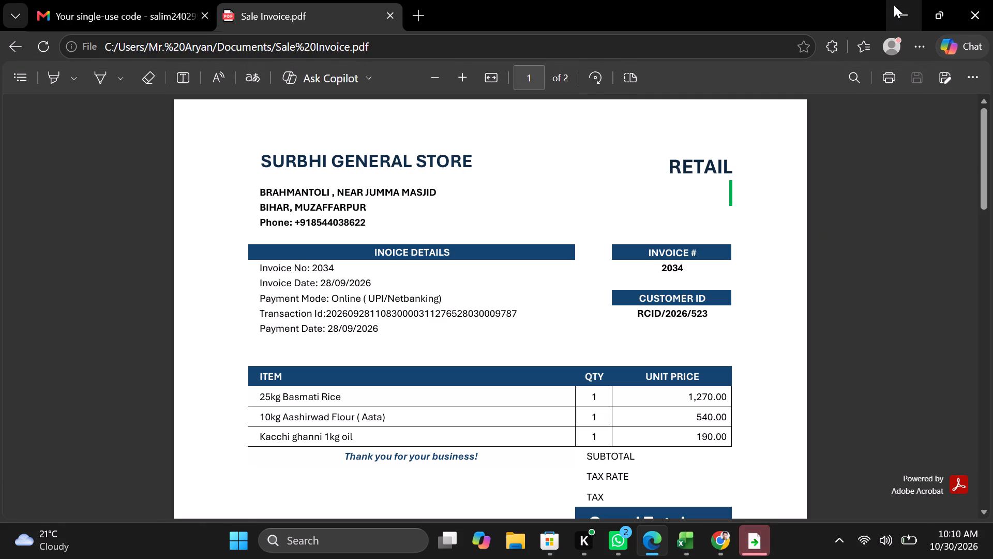
pyautogui.click(992, 4)
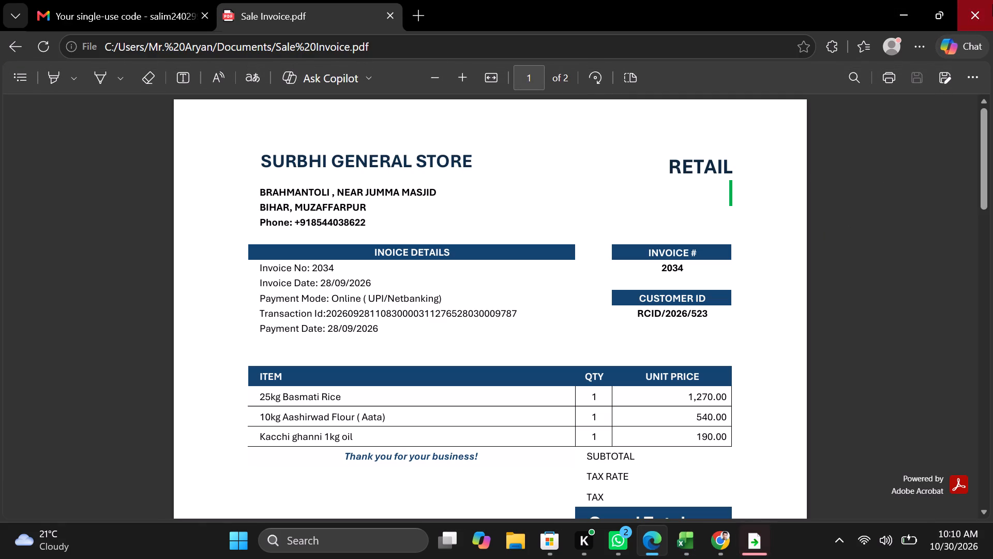
pyautogui.click(988, 20)
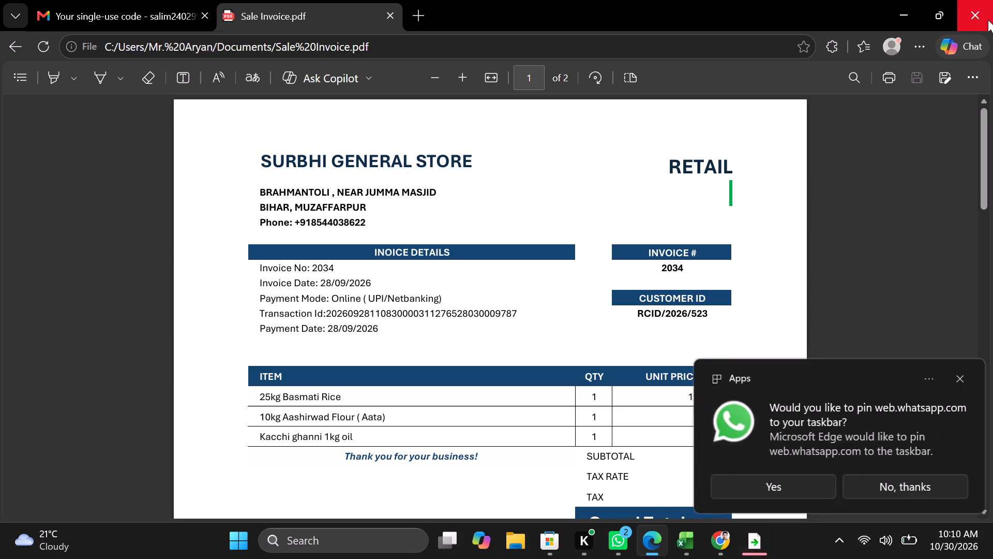
pyautogui.click(971, 17)
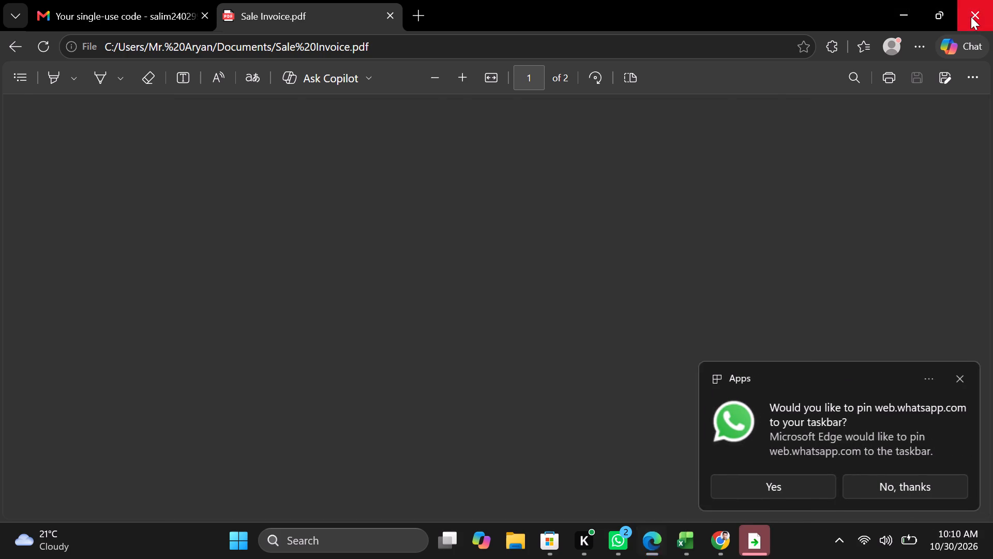
# In the Excel workbook, move the PAID text box down to rows 4–5, mostly within column E, below the RETAIL INVOICE heading.
pyautogui.click(618, 300)
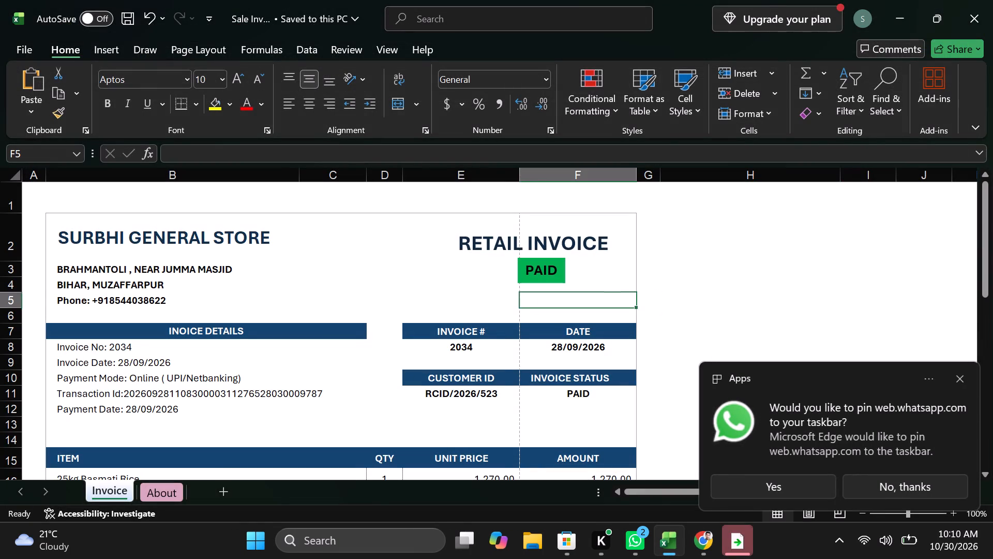
pyautogui.moveTo(548, 272); pyautogui.dragTo(528, 276)
pyautogui.click(589, 283)
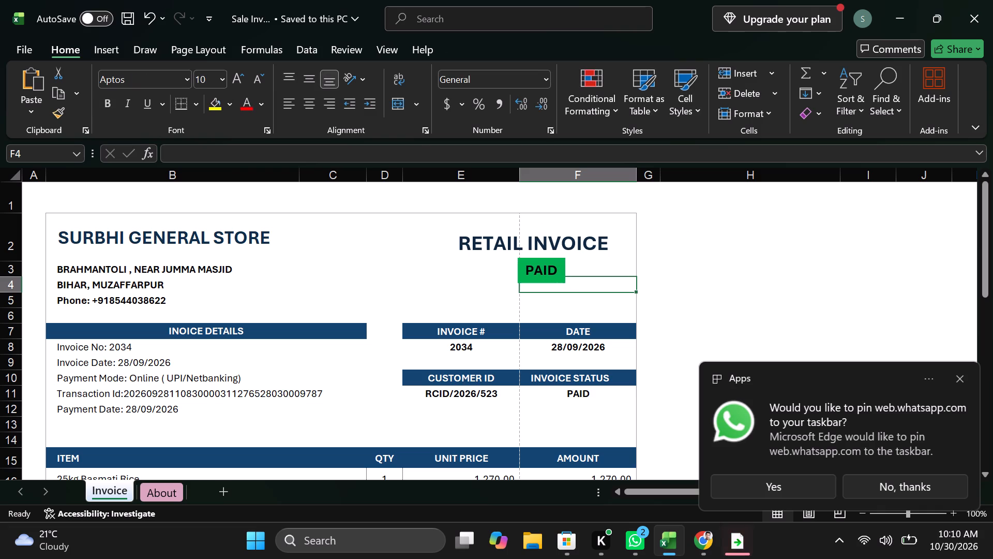
pyautogui.click(550, 273)
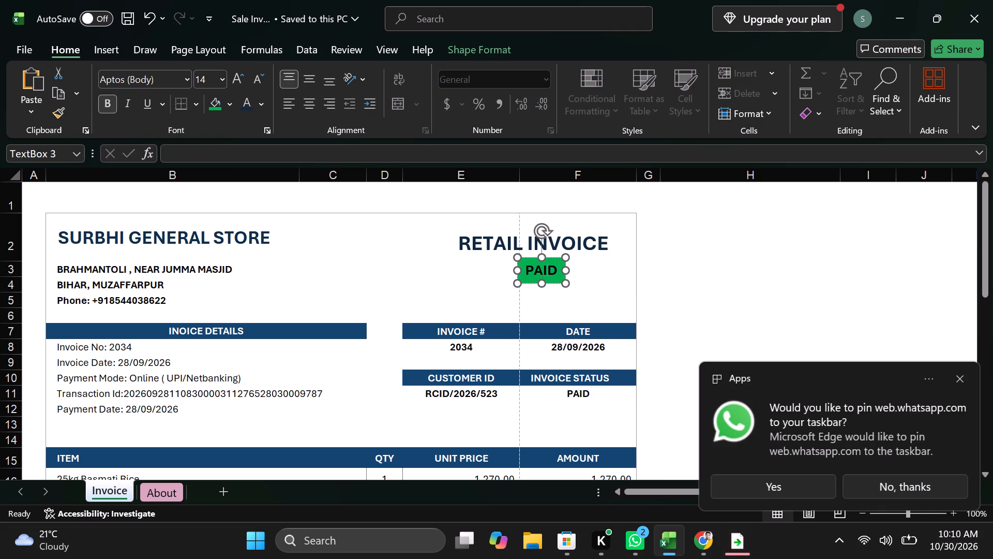
pyautogui.moveTo(531, 283); pyautogui.dragTo(491, 300)
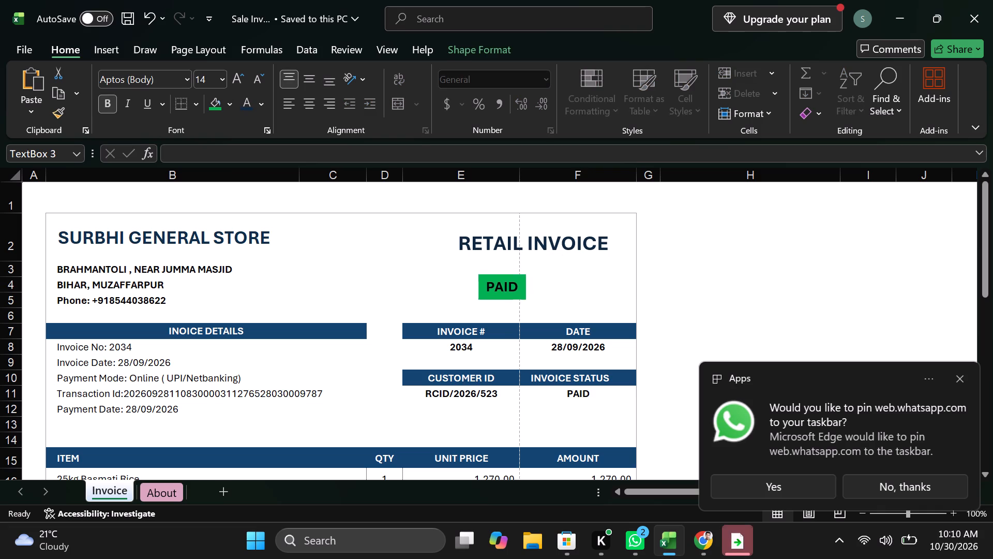
# Move the PAID label slightly down and to the left, beneath the start of the RETAIL INVOICE heading.
pyautogui.moveTo(491, 300); pyautogui.dragTo(474, 305)
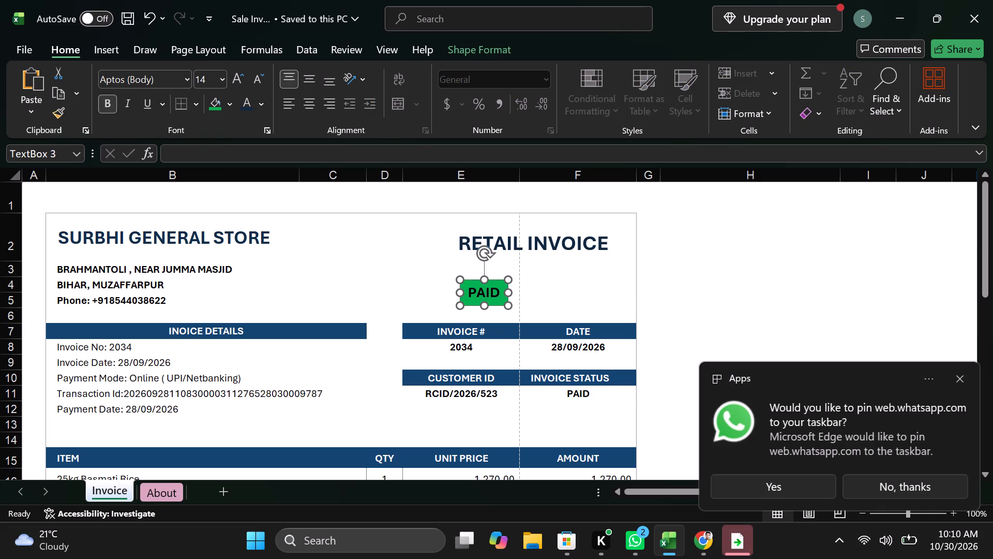
# Split the RETAIL INVOICE heading onto two lines, with INVOICE below RETAIL.
pyautogui.click(575, 251)
pyautogui.click(526, 243)
pyautogui.hotkey('shift', 'Return')
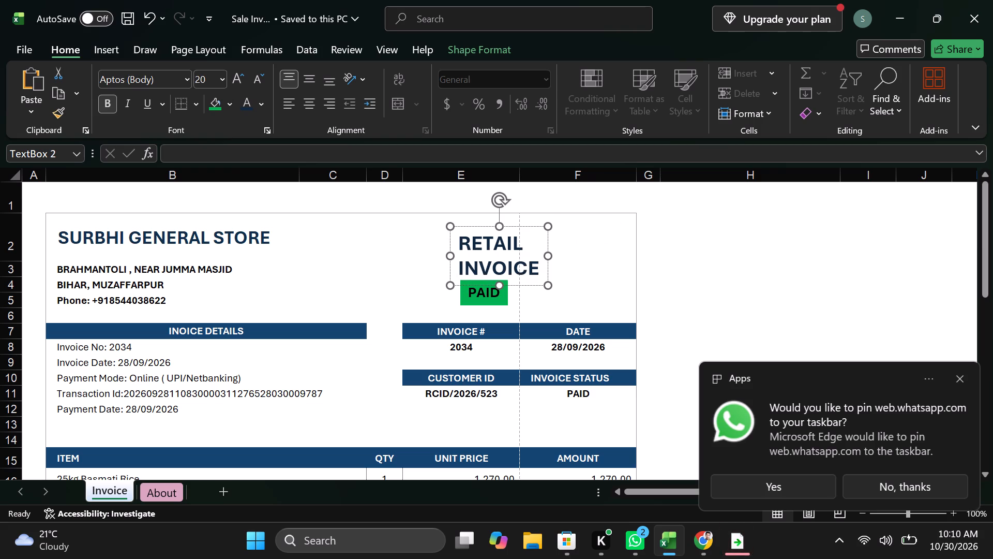
# Narrow column B to roughly 70 percent of its width to make the invoice more compact.
pyautogui.scroll(-2, 586, 380)
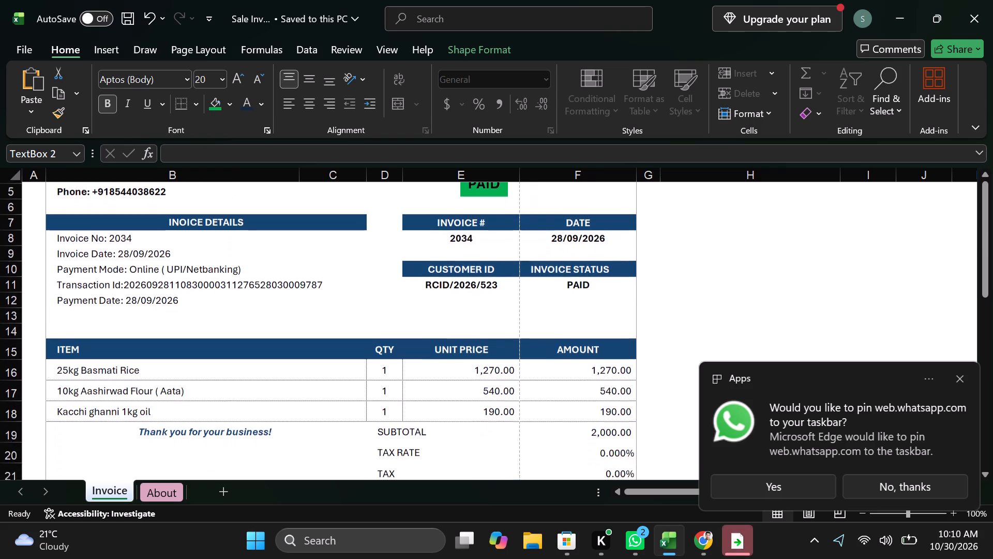
pyautogui.scroll(-2, 586, 380)
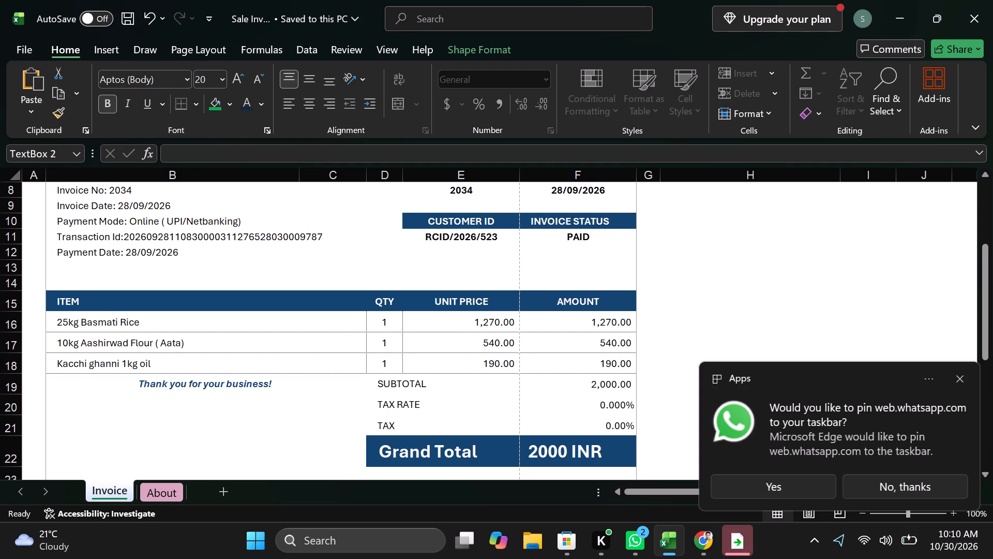
pyautogui.scroll(4, 388, 321)
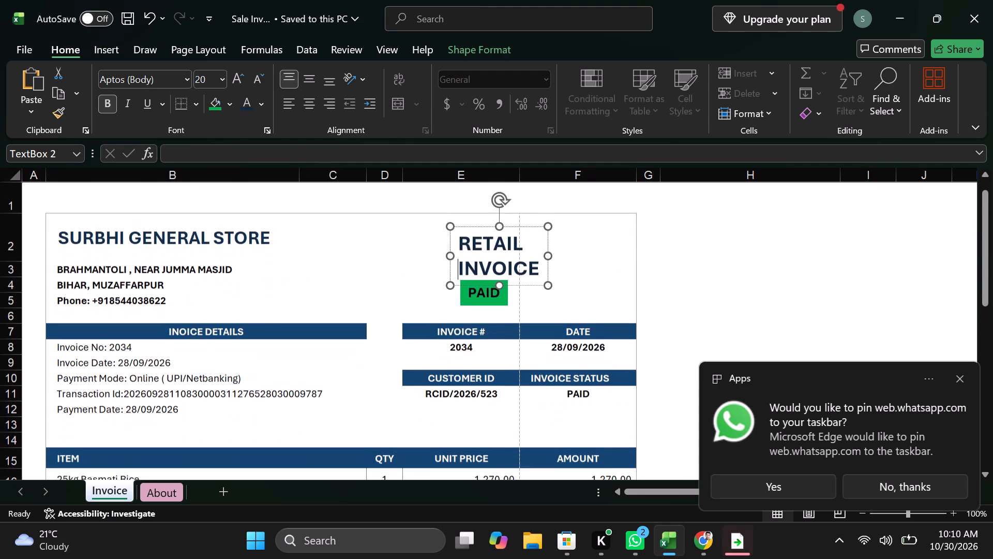
pyautogui.click(296, 171)
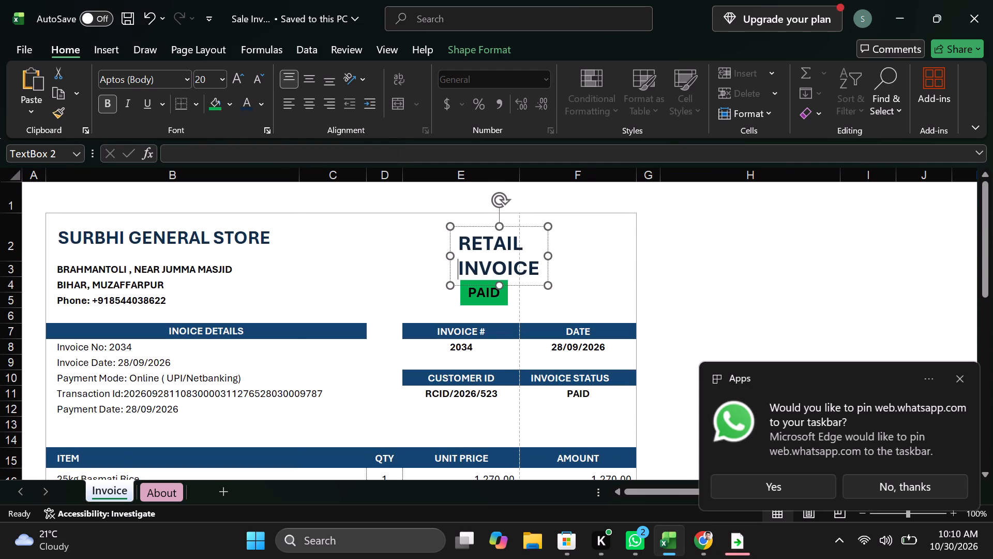
pyautogui.moveTo(301, 171); pyautogui.dragTo(236, 178)
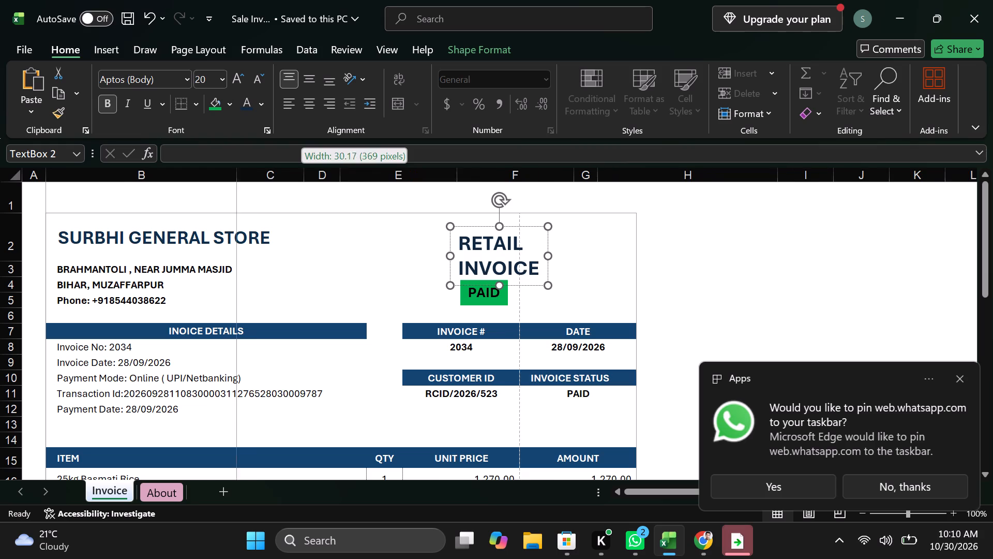
pyautogui.moveTo(236, 178); pyautogui.dragTo(225, 178)
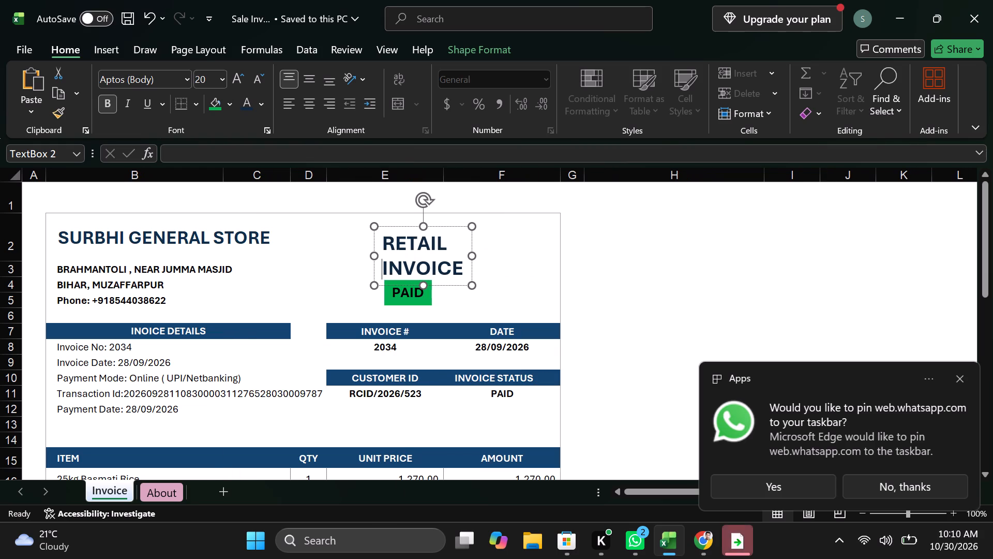
pyautogui.click(582, 287)
# Examine the narrowed invoice's layout from the item table down to its bottom border.
pyautogui.scroll(-4, 697, 375)
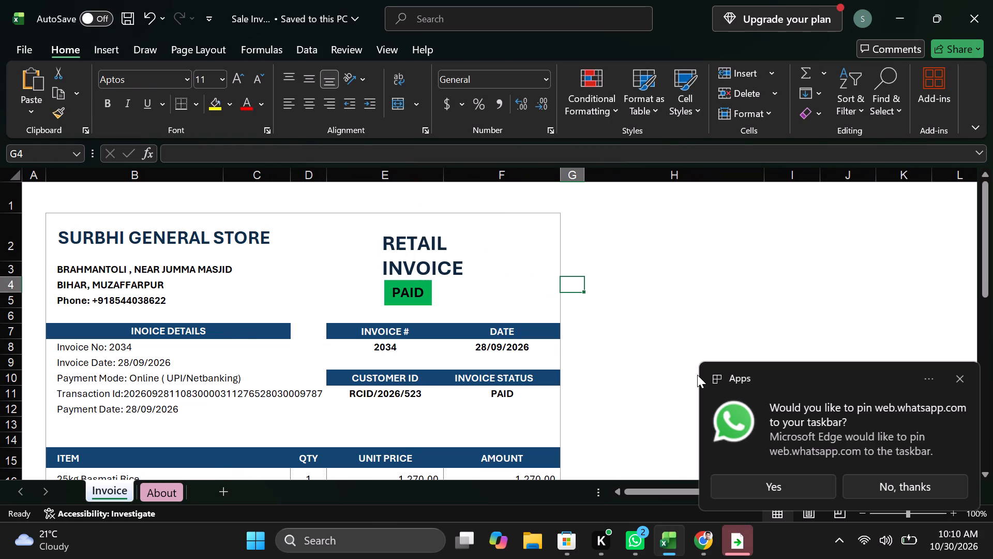
pyautogui.click(613, 248)
pyautogui.scroll(-2, 613, 248)
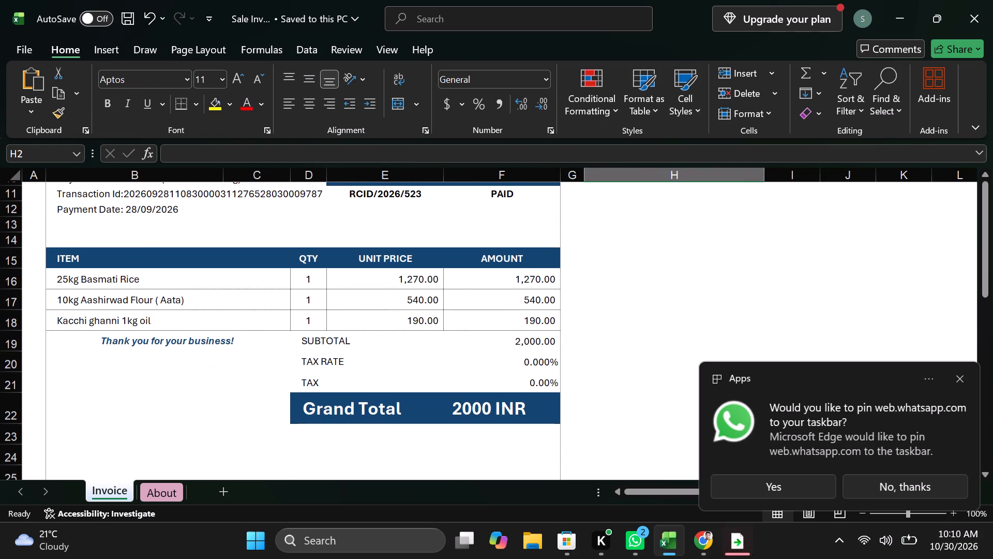
pyautogui.scroll(-1, 613, 248)
pyautogui.scroll(1, 613, 248)
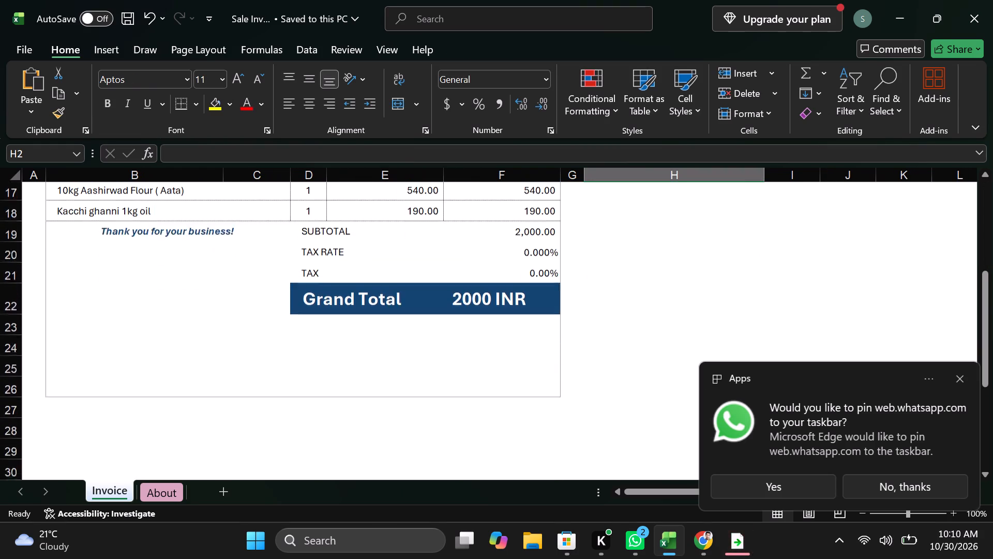
pyautogui.scroll(1, 613, 248)
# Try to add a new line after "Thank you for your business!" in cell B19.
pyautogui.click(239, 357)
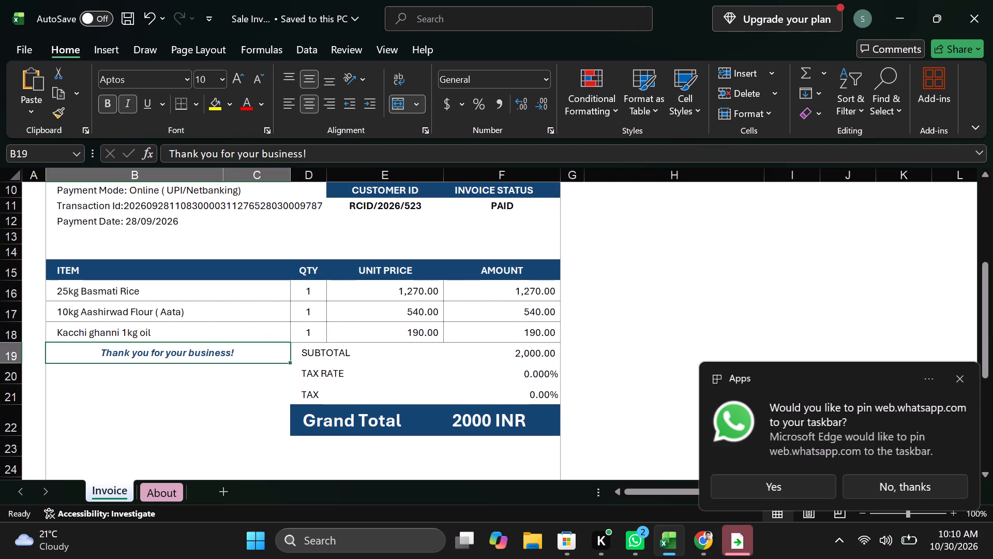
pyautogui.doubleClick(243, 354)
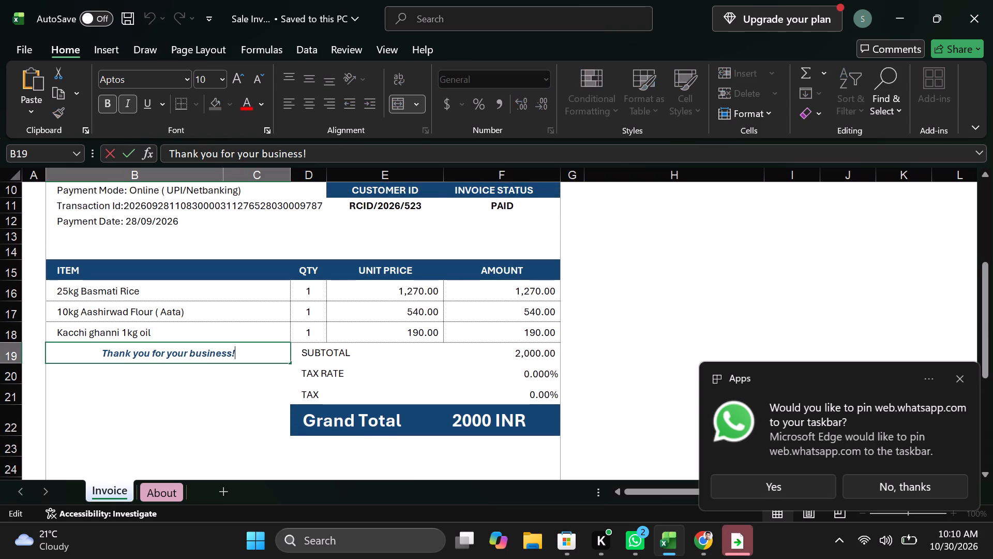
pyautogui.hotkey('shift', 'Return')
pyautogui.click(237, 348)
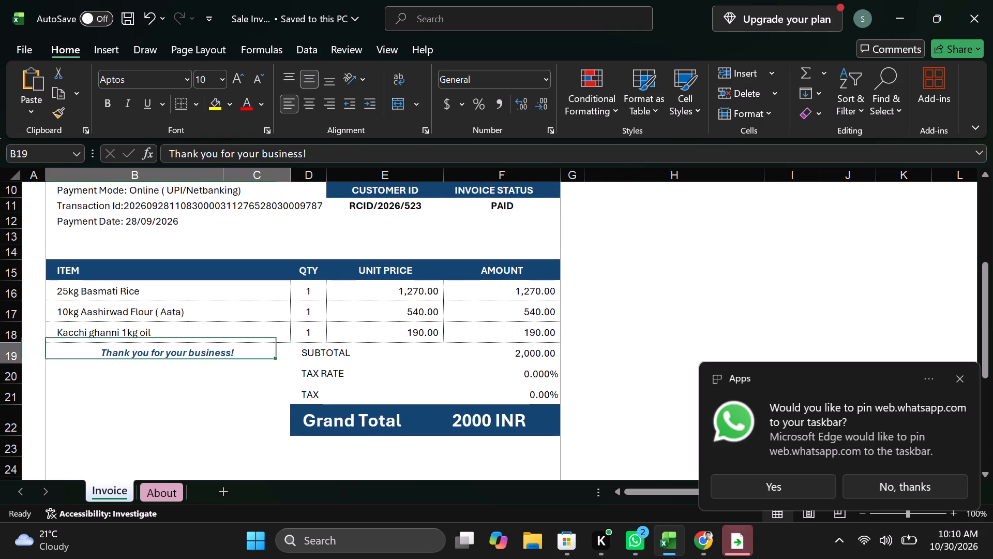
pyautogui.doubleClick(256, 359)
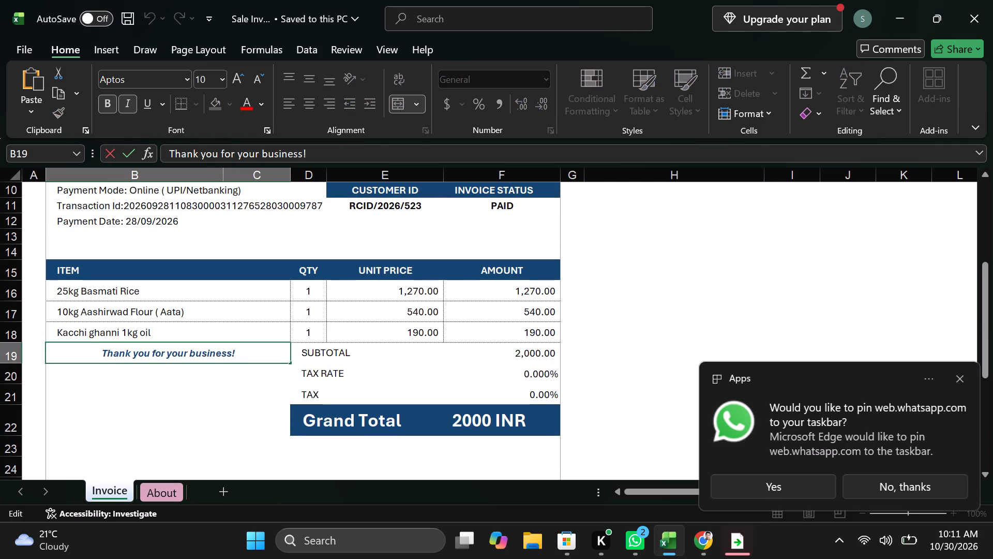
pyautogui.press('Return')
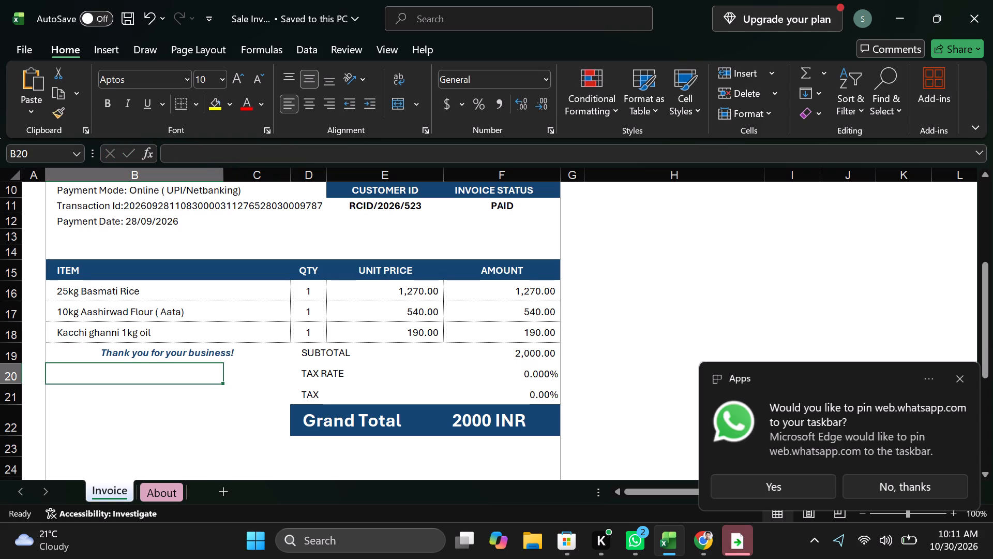
# Edit the "Thank you for your business!" message in cell B19, adding a space at its end.
pyautogui.doubleClick(230, 351)
pyautogui.click(245, 352)
pyautogui.press('space')
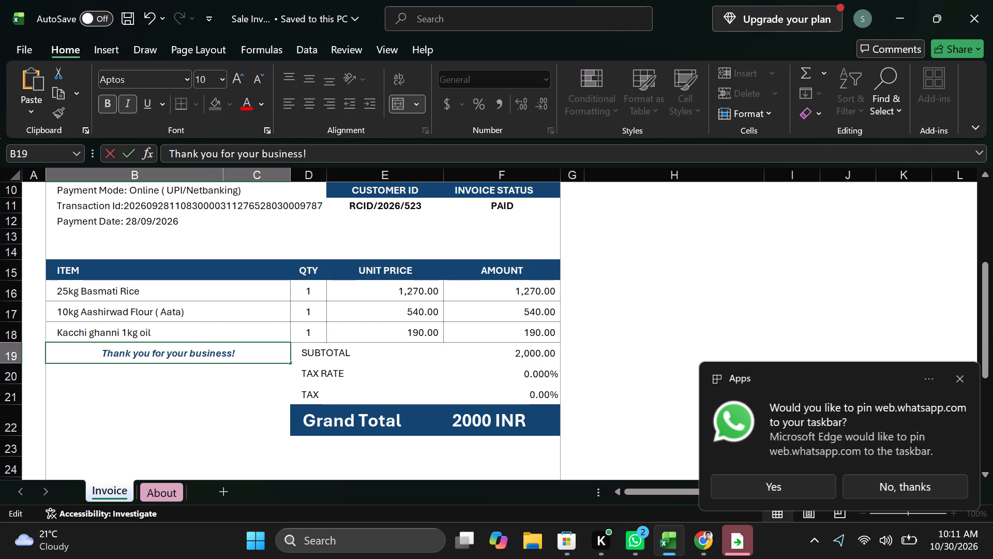
# Append "Visit Again!" to the "Thank you for your business!" message in cell B19.
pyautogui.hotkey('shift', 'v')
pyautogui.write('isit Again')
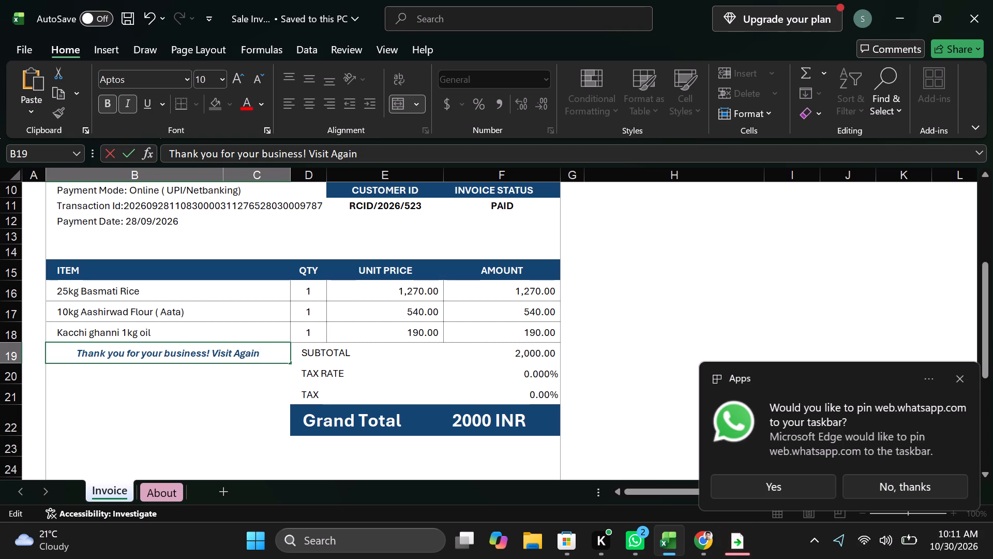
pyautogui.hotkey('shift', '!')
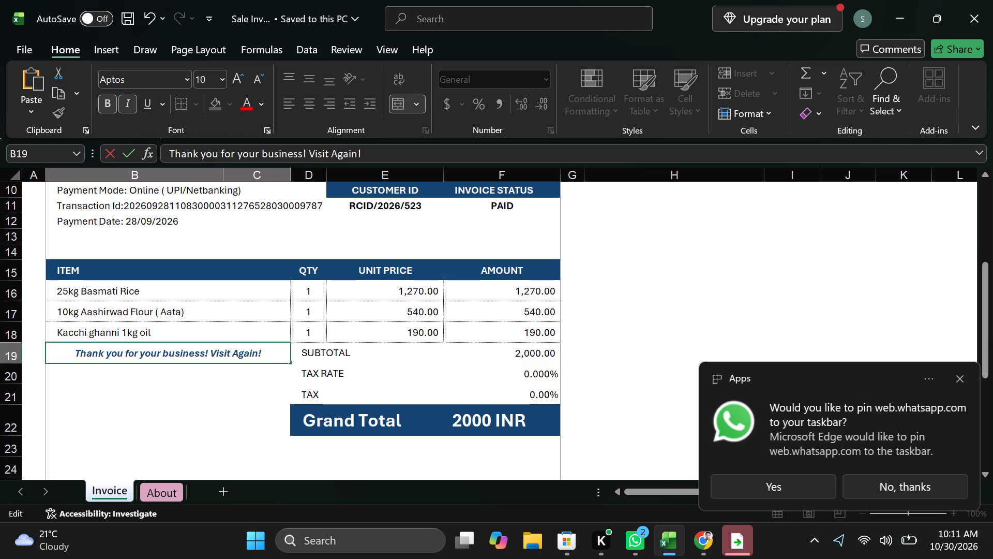
pyautogui.click(268, 376)
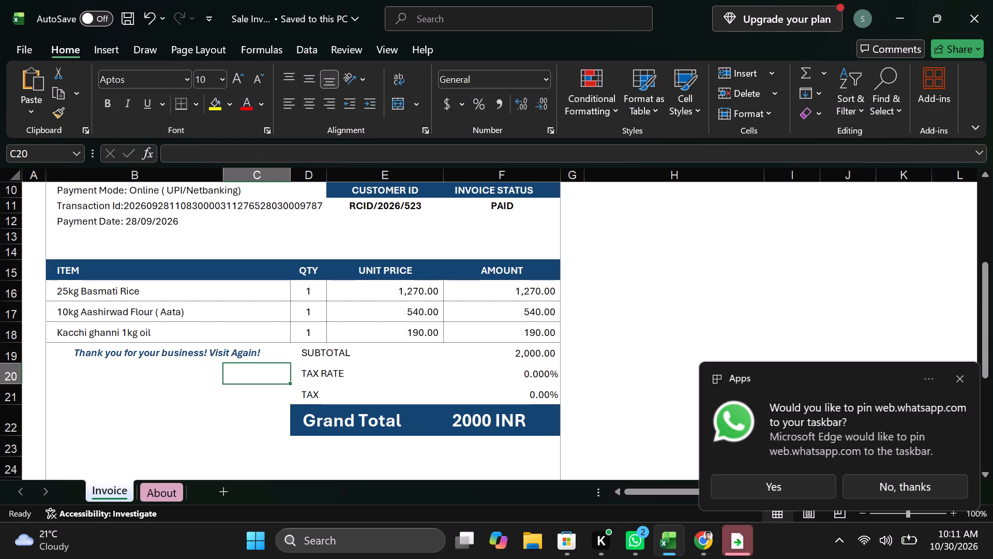
pyautogui.click(702, 344)
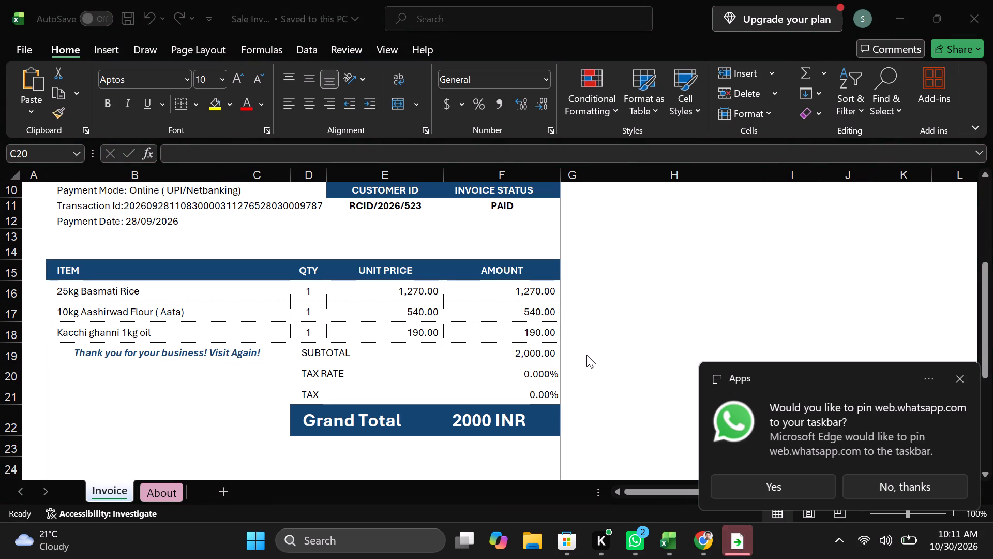
# Insert two spaces before "RETAIL" in the RETAIL INVOICE heading text box to centre it over "INVOICE".
pyautogui.scroll(6, 586, 355)
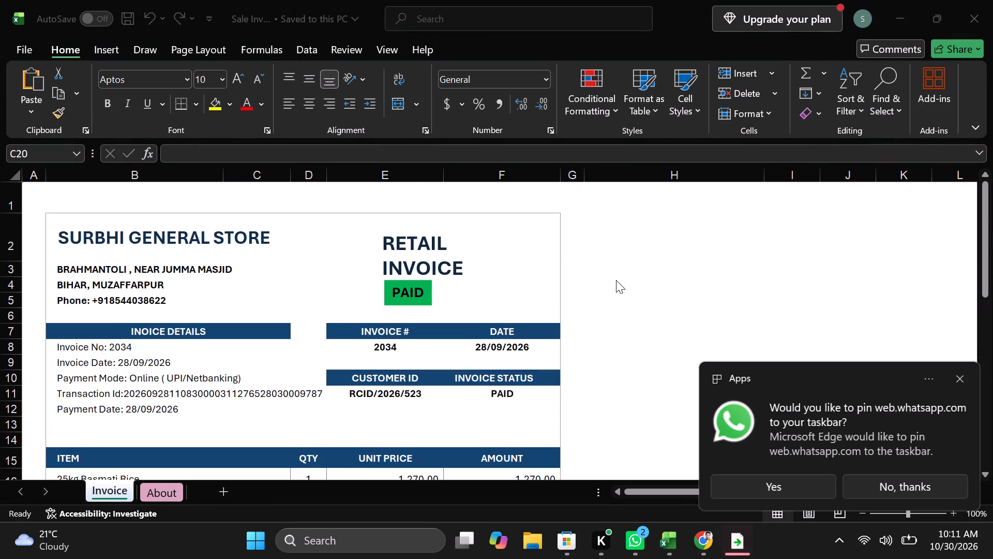
pyautogui.click(414, 244)
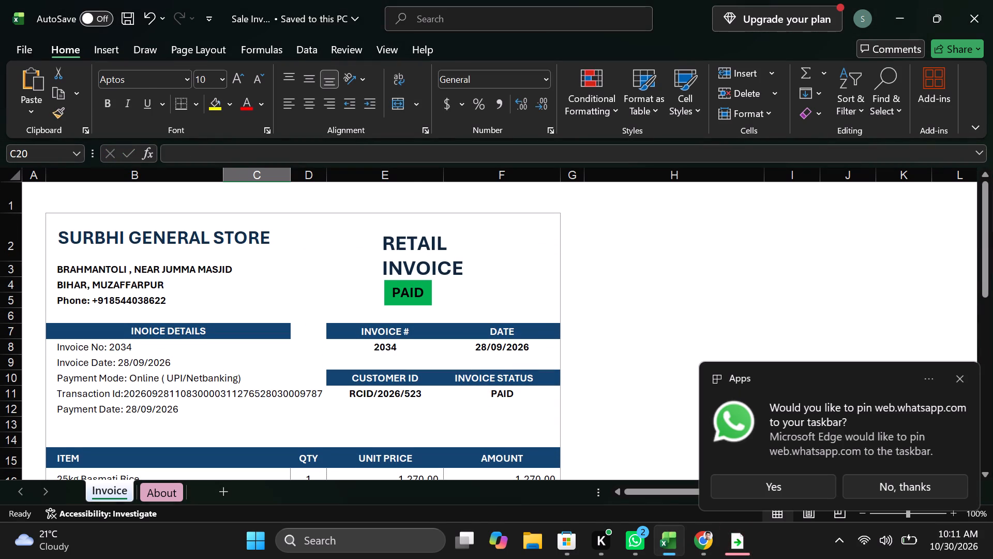
pyautogui.doubleClick(400, 243)
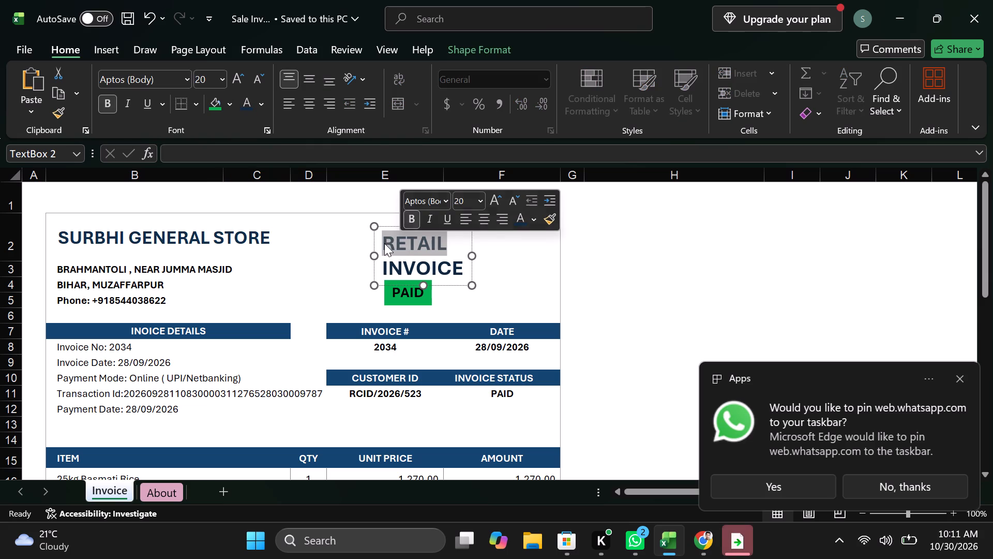
pyautogui.click(383, 240)
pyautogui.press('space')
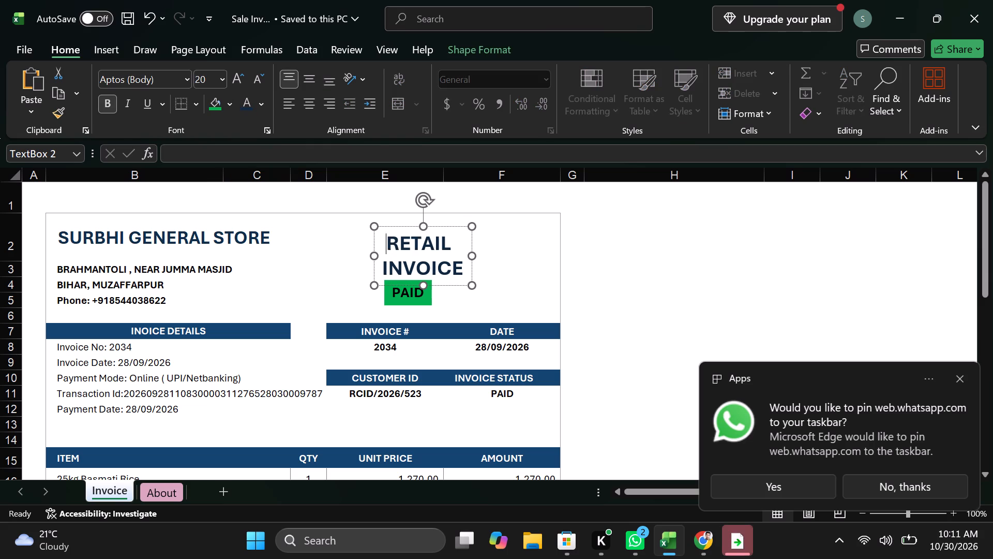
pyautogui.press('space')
pyautogui.click(768, 331)
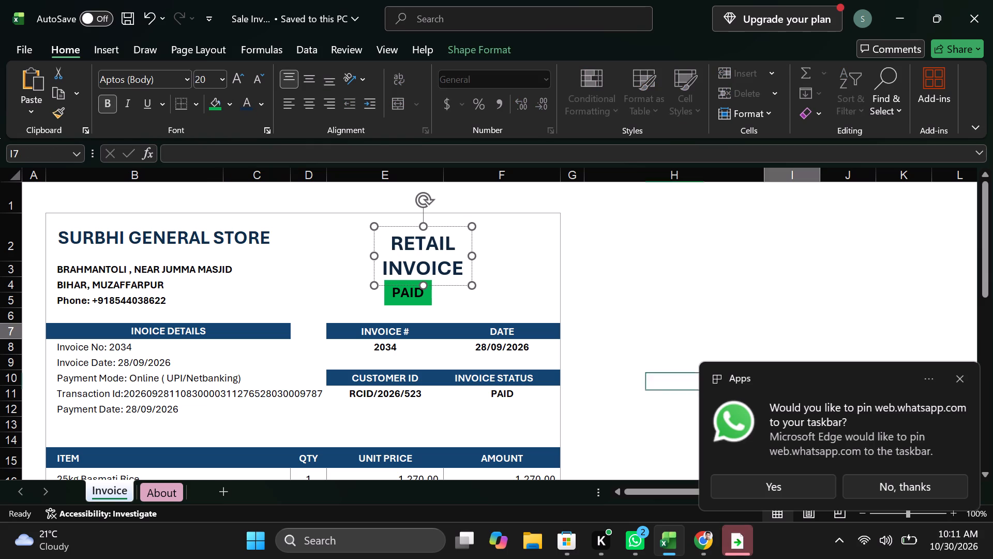
# Dismiss the notification offering to pin WhatsApp Web to the taskbar.
pyautogui.click(964, 377)
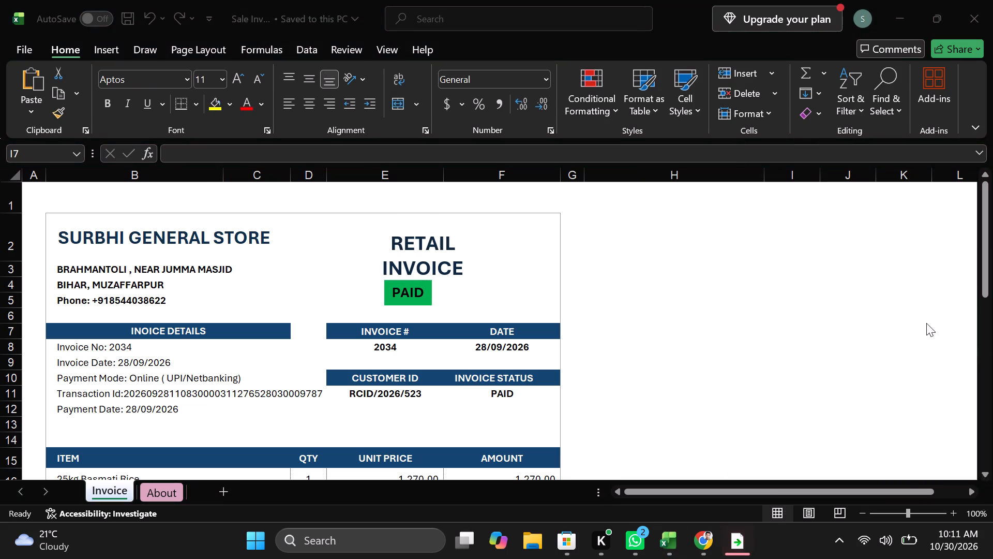
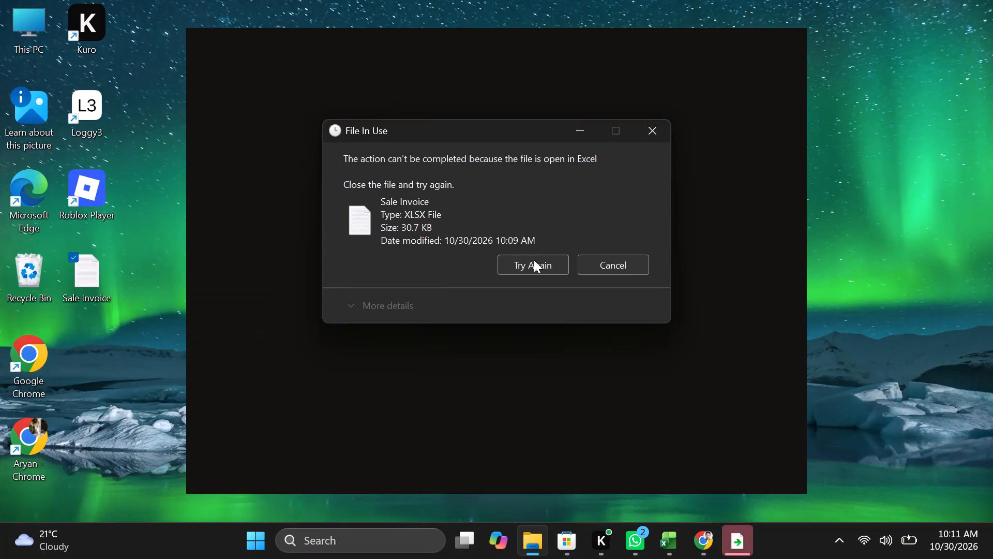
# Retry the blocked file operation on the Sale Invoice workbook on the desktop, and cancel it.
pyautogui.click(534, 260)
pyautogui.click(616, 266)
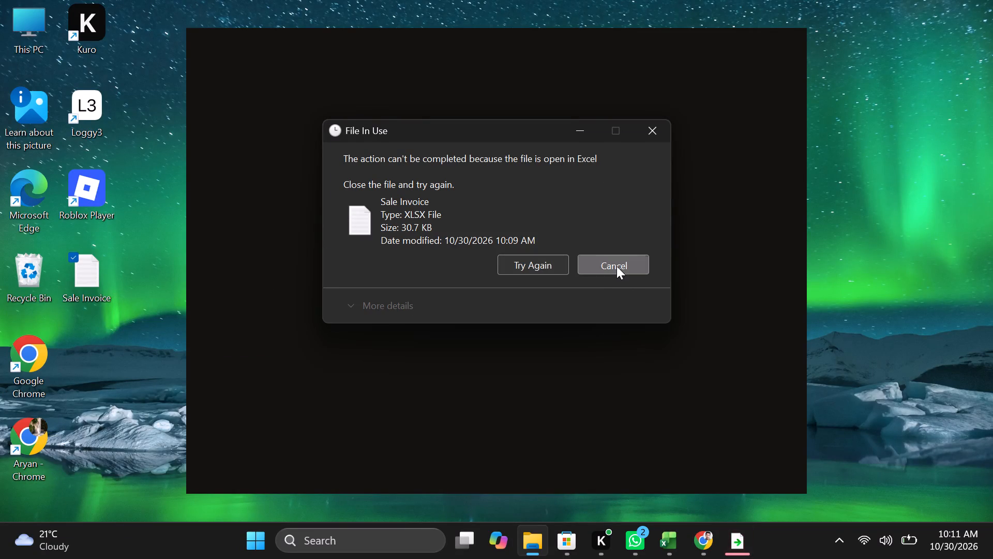
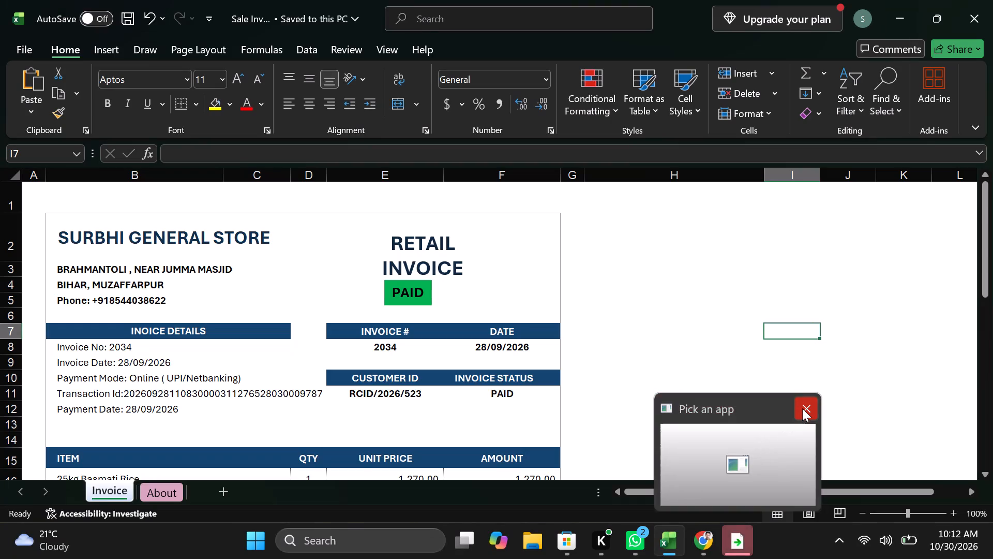
# Close the leftover "Pick an app" window.
pyautogui.click(802, 408)
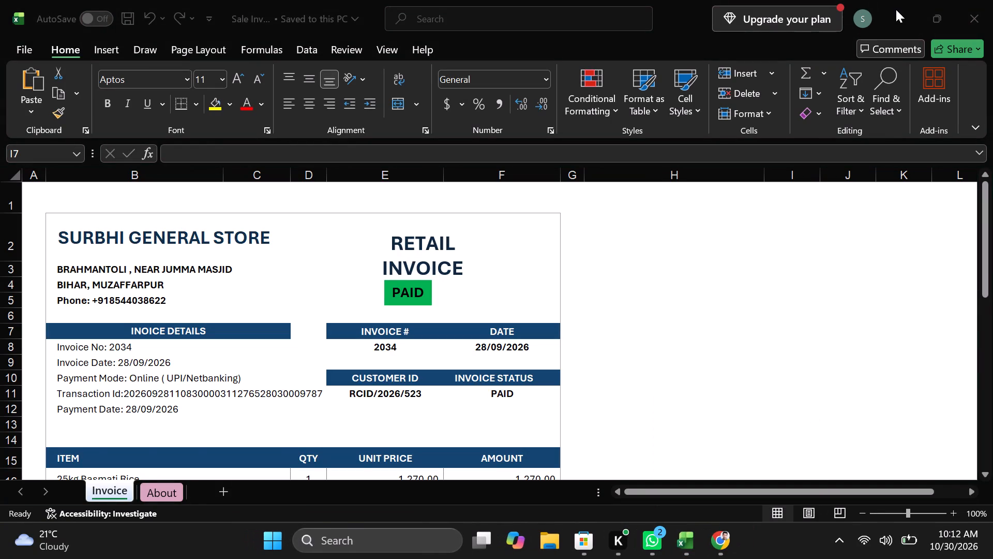
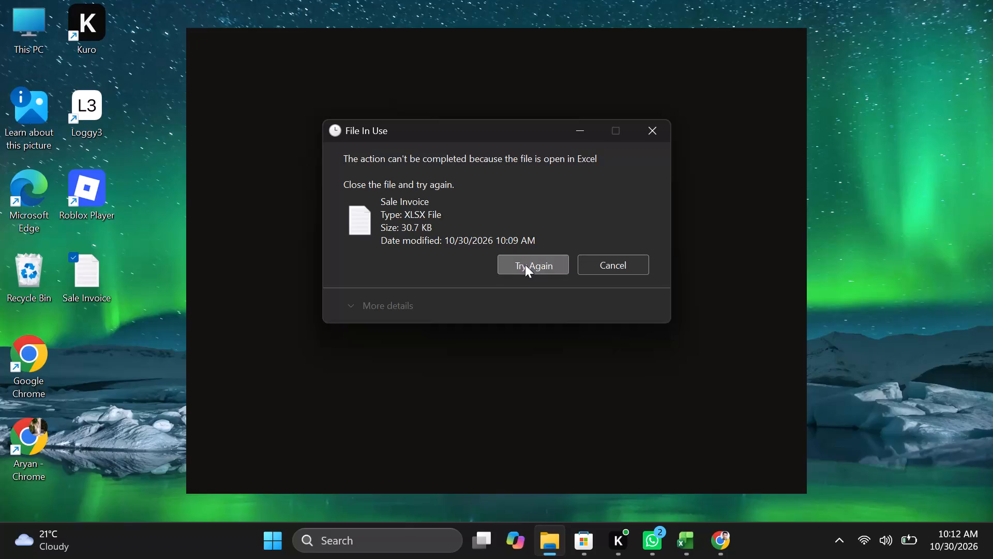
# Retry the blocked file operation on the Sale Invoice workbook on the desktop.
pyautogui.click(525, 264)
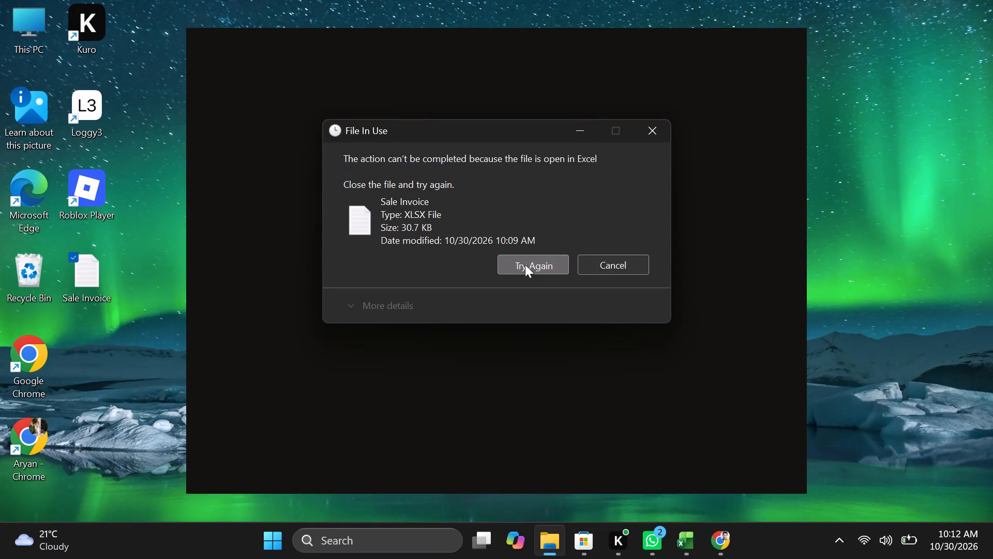
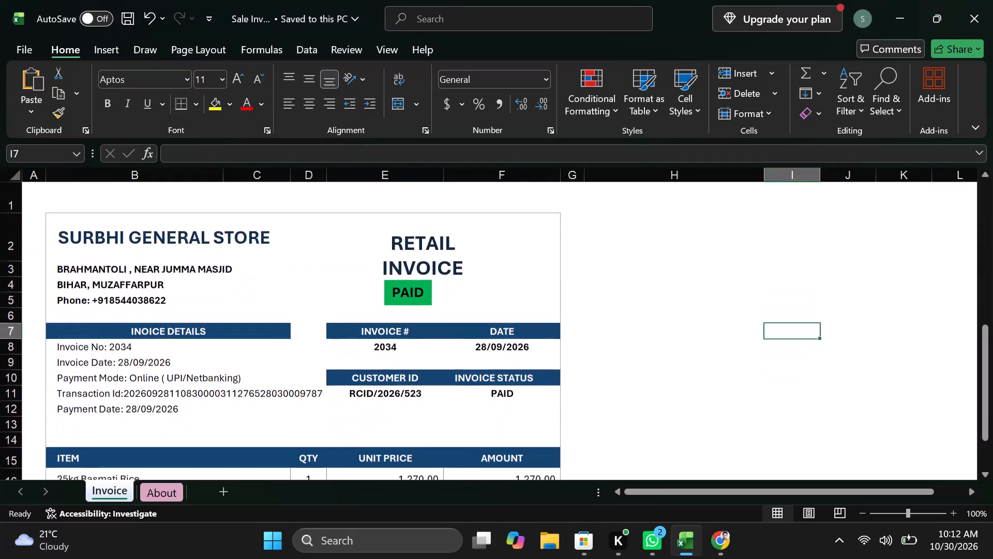
# Save the current changes to the Sale Invoice workbook.
pyautogui.hotkey('ctrl', 's')
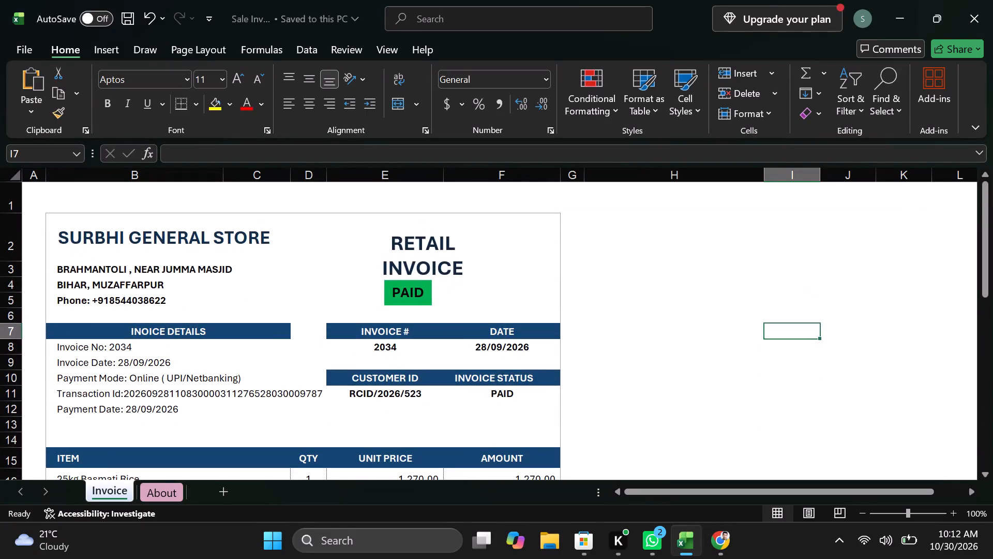
# Save a PDF copy of the invoice in the Documents folder under the name Sale Invoice 29.
pyautogui.click(27, 44)
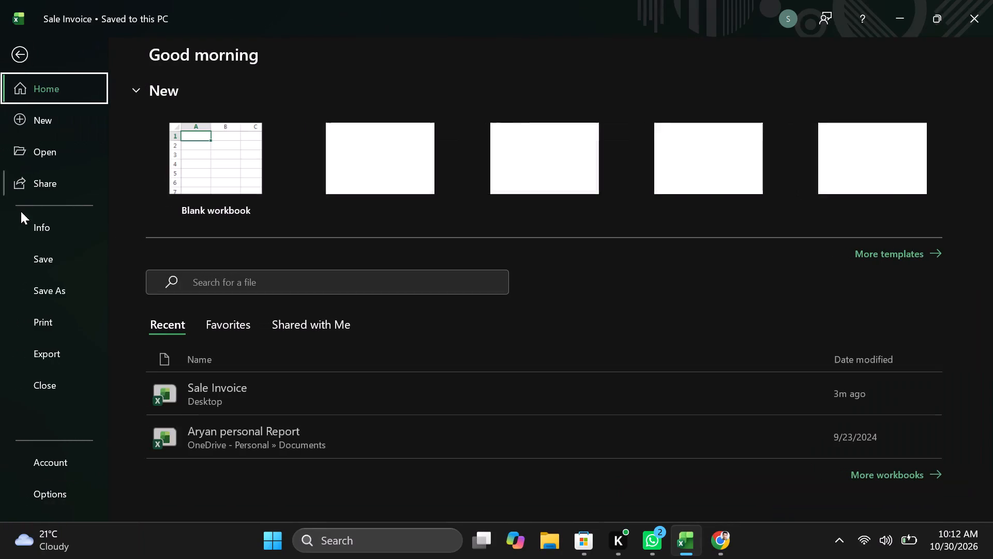
pyautogui.click(62, 291)
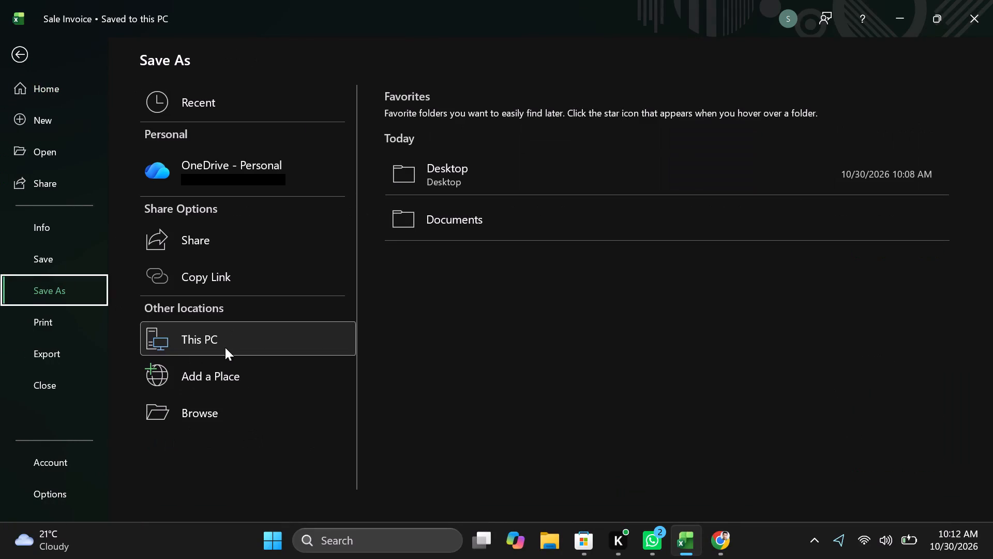
pyautogui.click(529, 233)
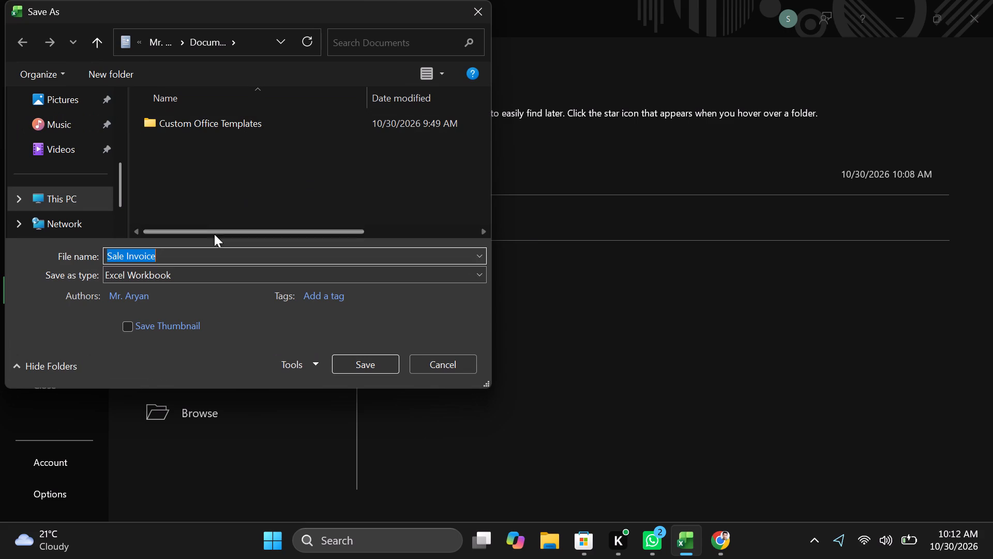
pyautogui.click(176, 259)
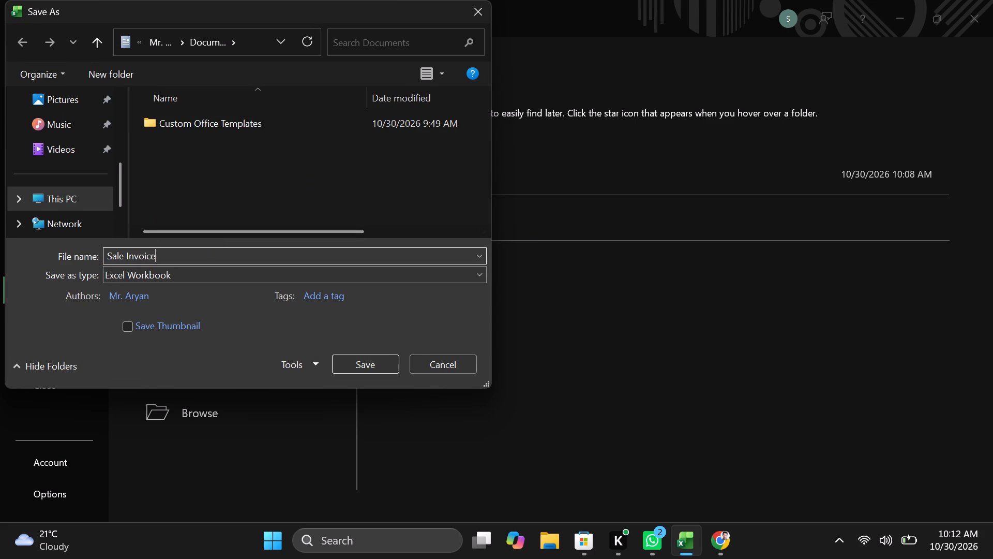
pyautogui.press('space')
pyautogui.write('29')
pyautogui.click(180, 266)
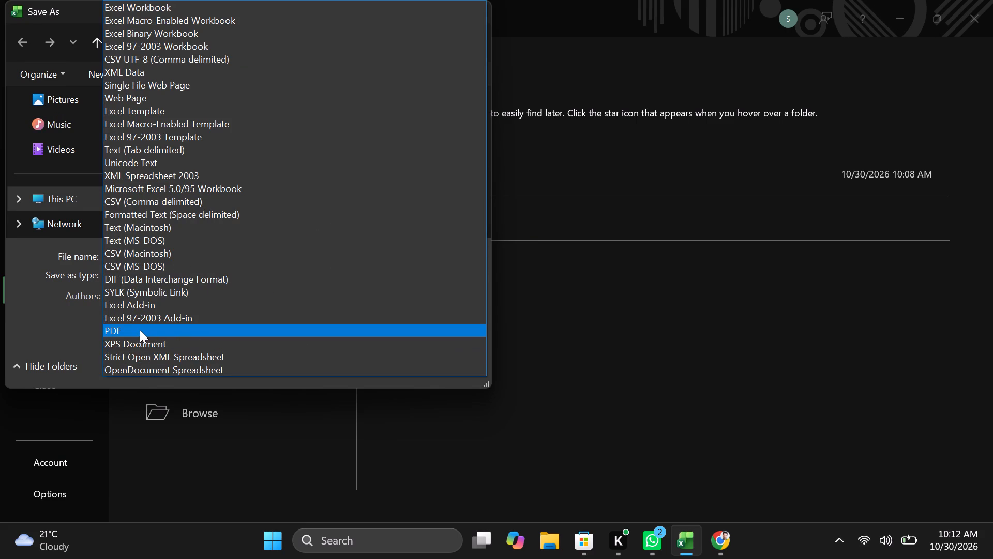
pyautogui.click(140, 330)
pyautogui.click(360, 423)
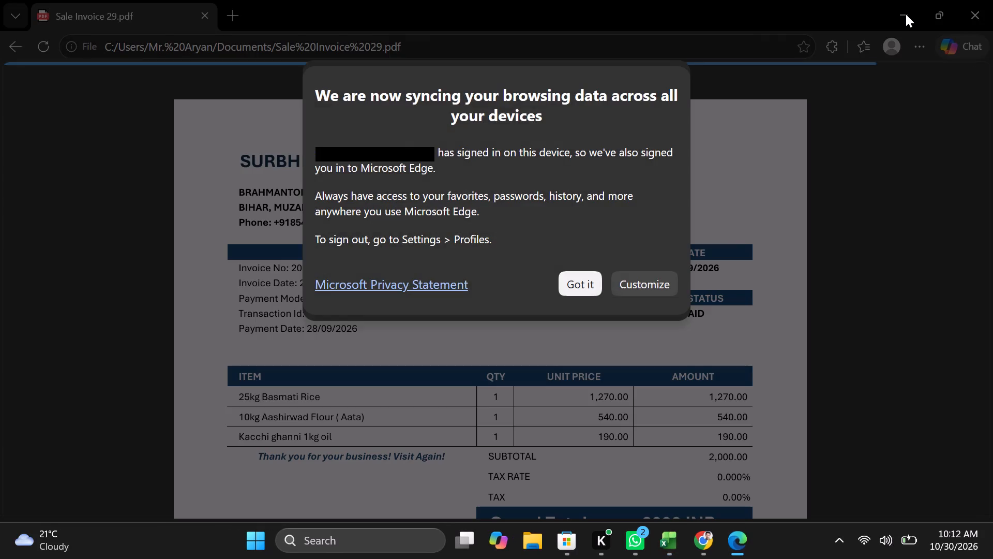
# Dismiss the browser's data sync notice and close the exported PDF to return to the workbook.
pyautogui.click(588, 283)
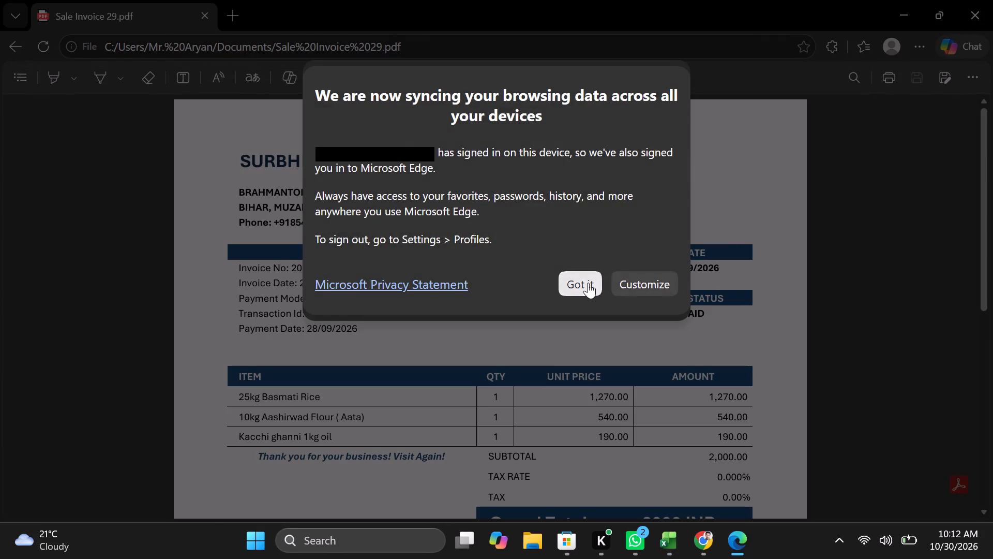
pyautogui.click(987, 11)
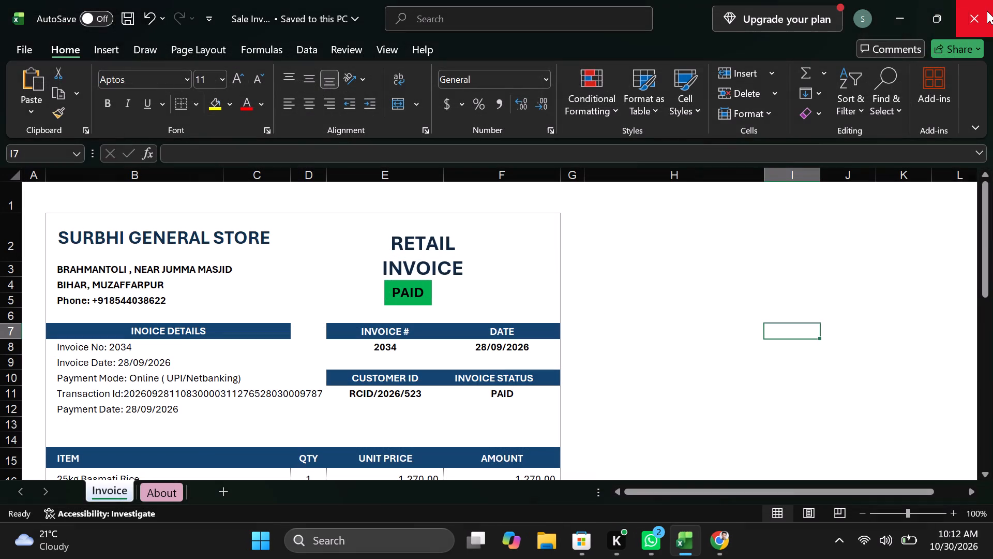
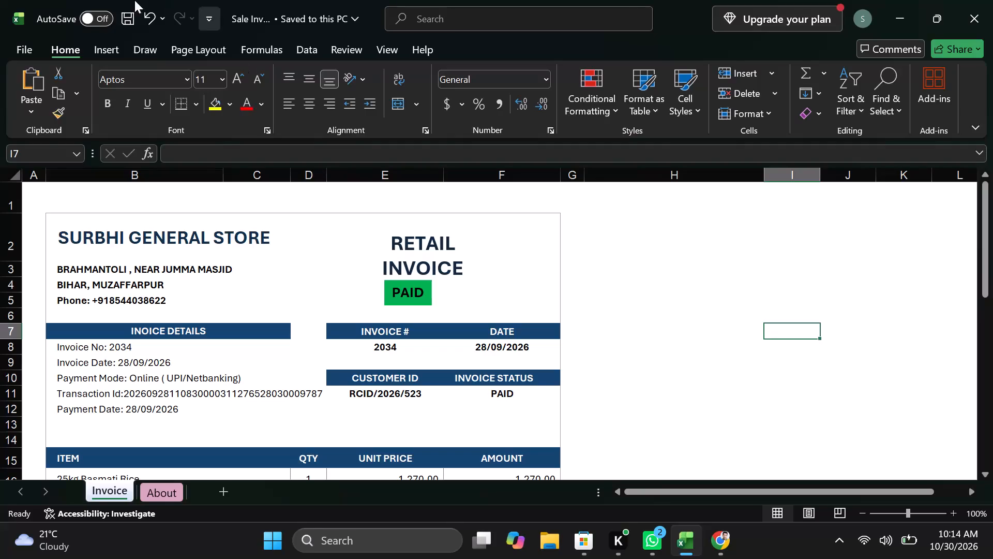
# Save a PDF copy of the invoice in the Documents folder as 28 Invoice, closing the open WhatsApp browser window meanwhile.
pyautogui.click(34, 45)
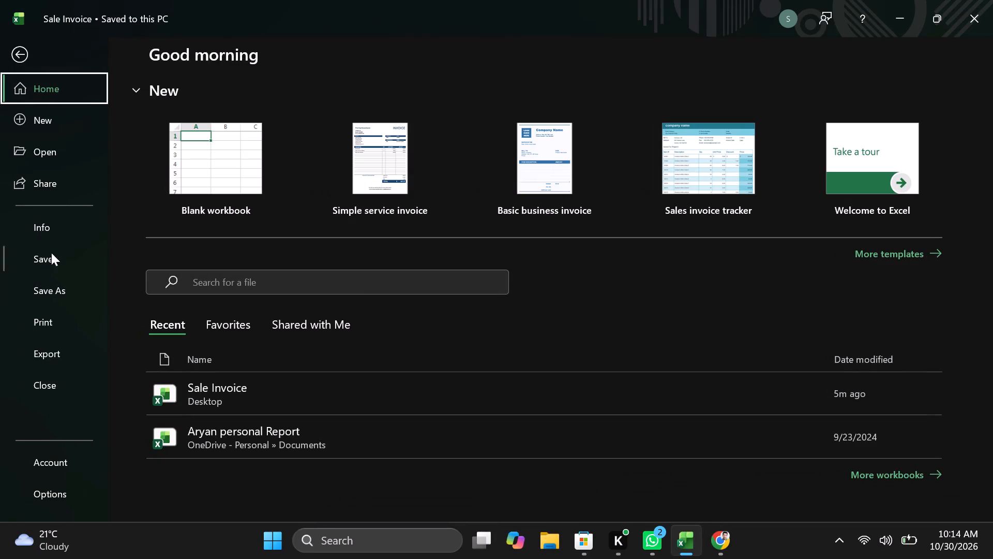
pyautogui.click(60, 297)
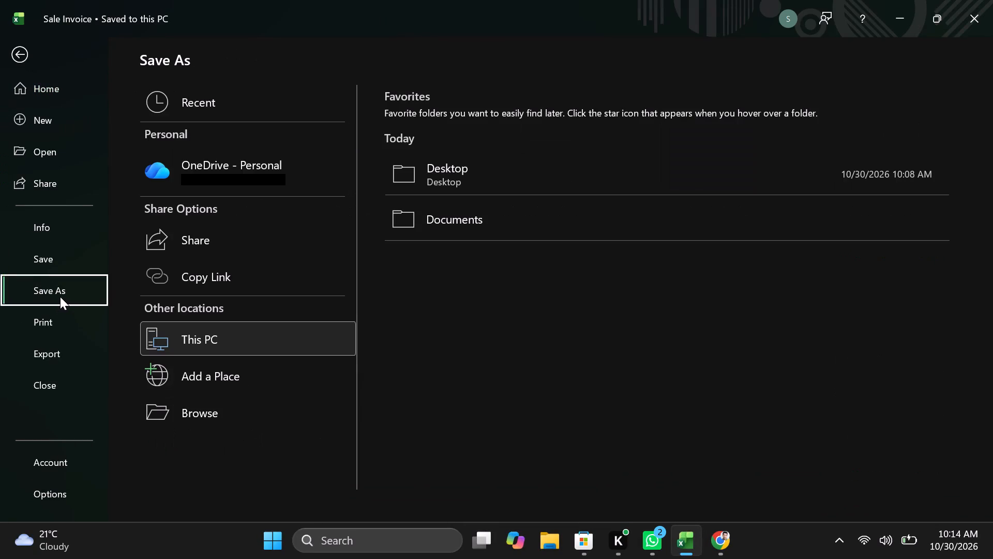
pyautogui.click(224, 345)
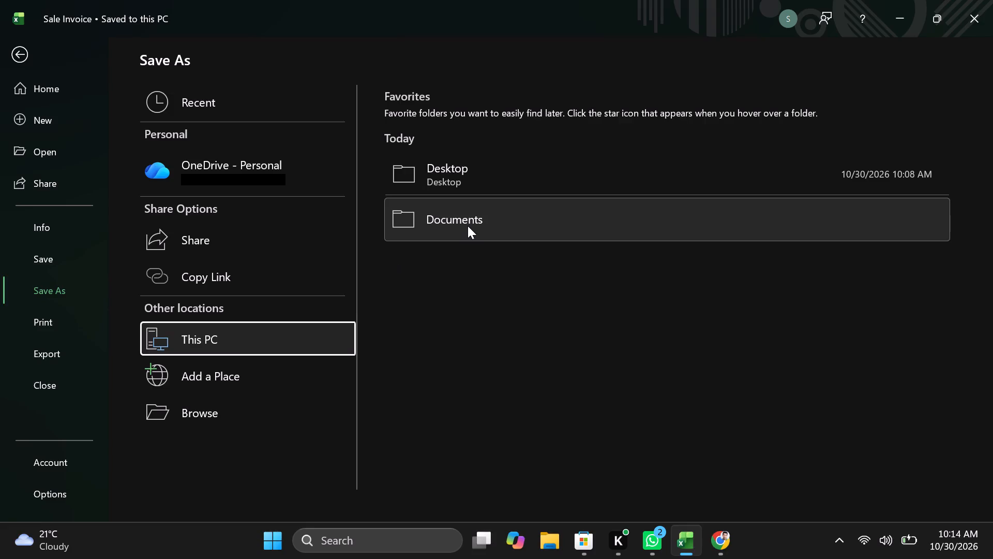
pyautogui.click(483, 224)
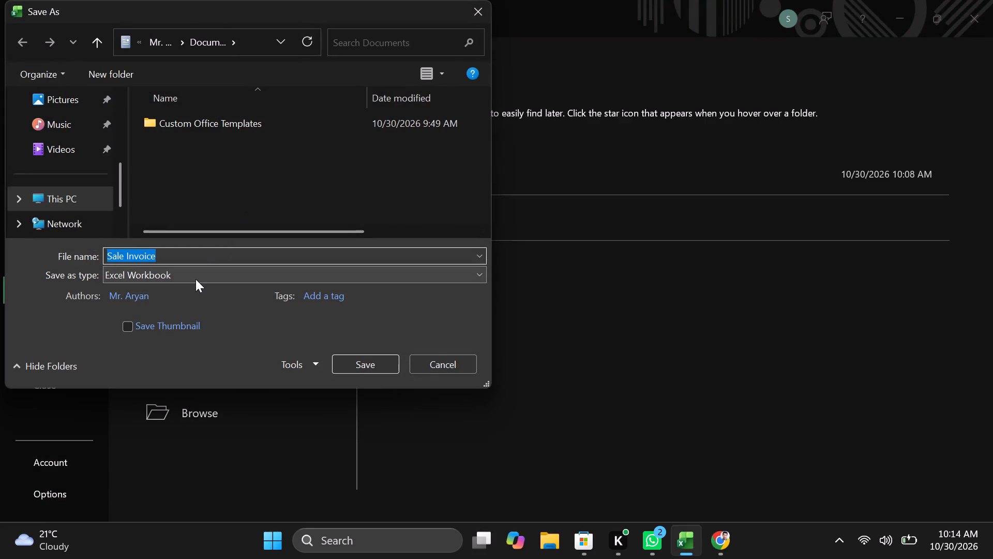
pyautogui.click(195, 279)
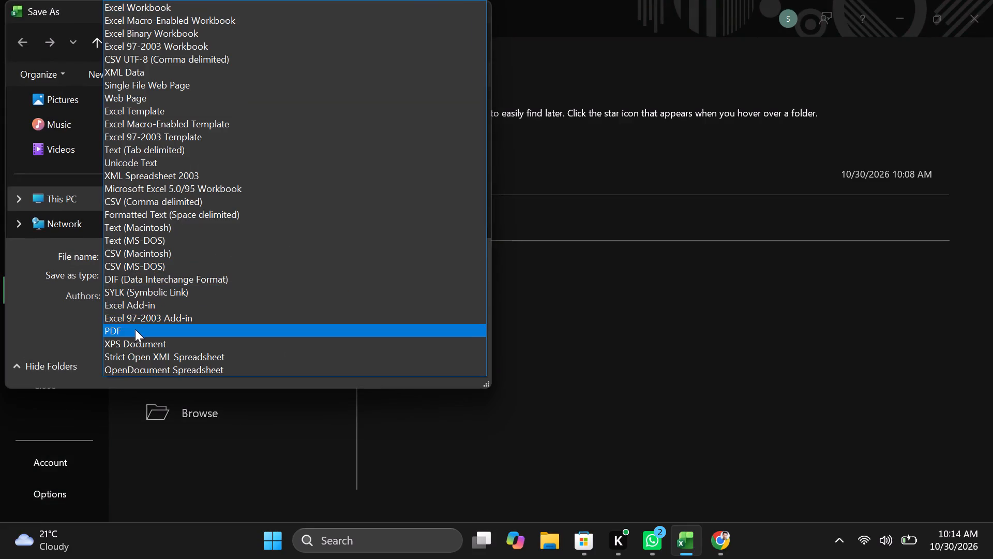
pyautogui.click(135, 329)
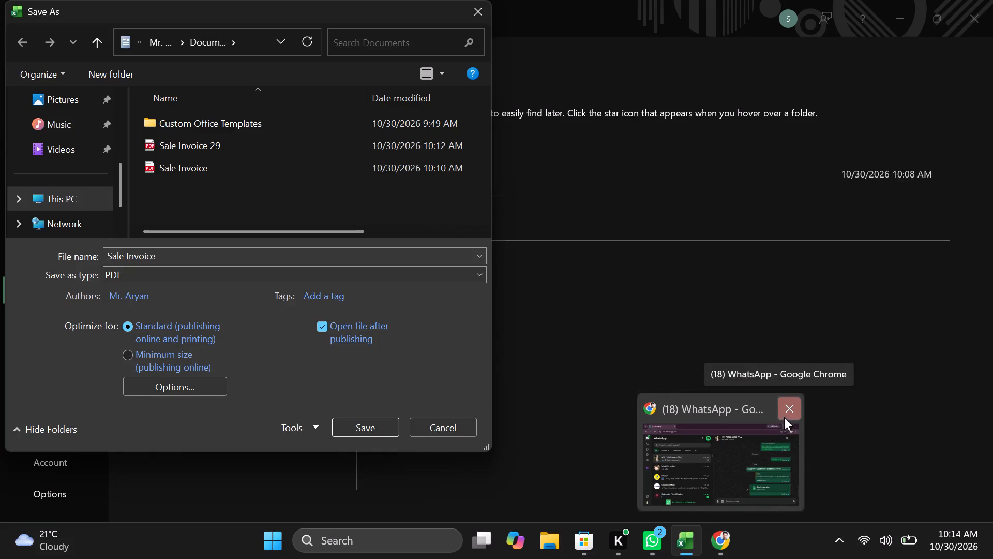
pyautogui.click(788, 409)
pyautogui.click(239, 254)
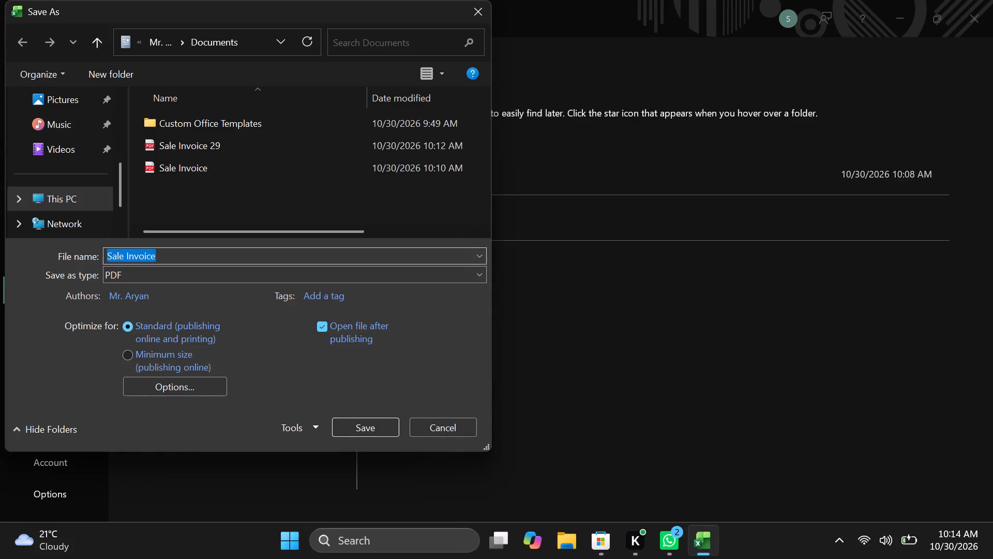
pyautogui.press('space')
pyautogui.write('28 Sale')
pyautogui.press('space')
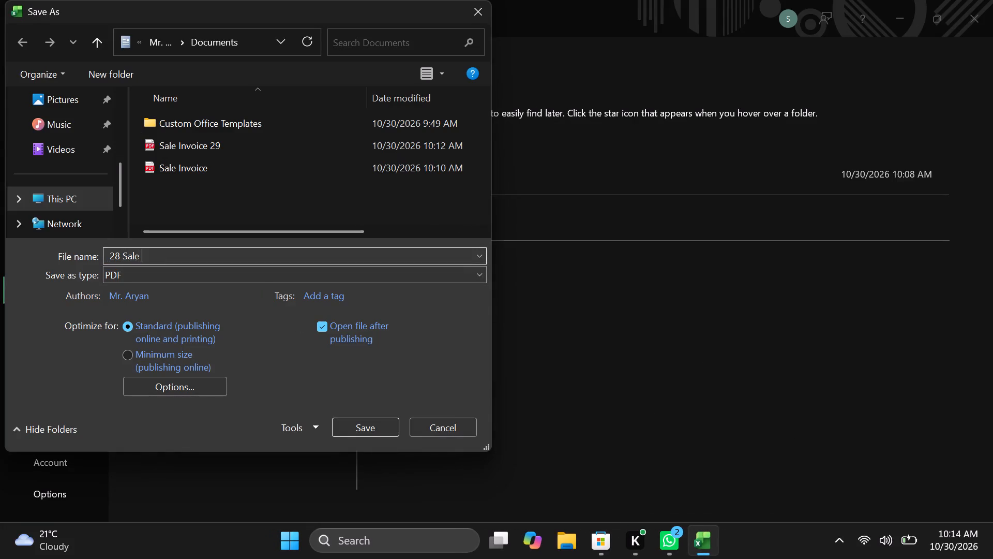
pyautogui.hotkey('shift', 'i')
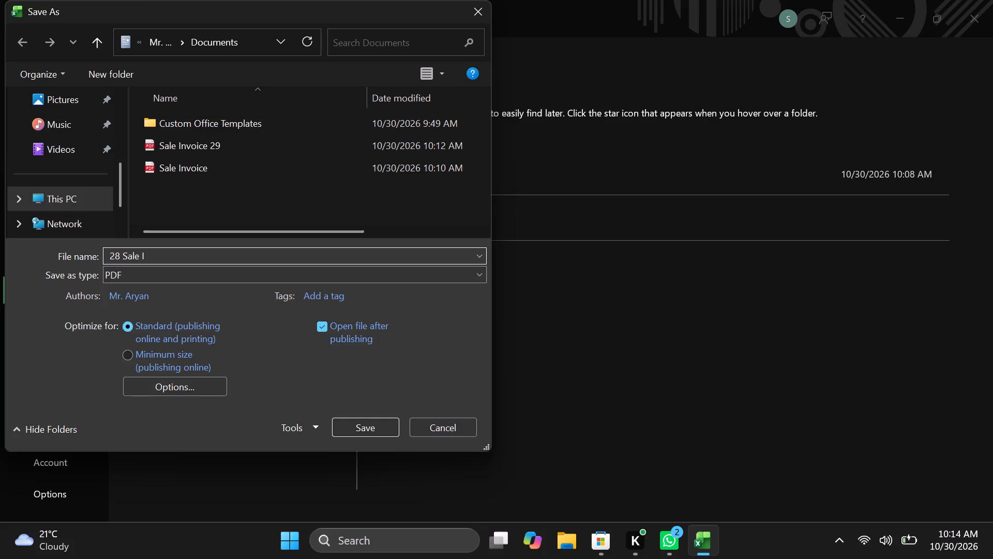
pyautogui.press('BackSpace')
pyautogui.press('BackSpace')
pyautogui.press('BackSpace')
pyautogui.press('BackSpace')
pyautogui.press('BackSpace')
pyautogui.press('BackSpace')
pyautogui.write('Invoice')
pyautogui.click(369, 430)
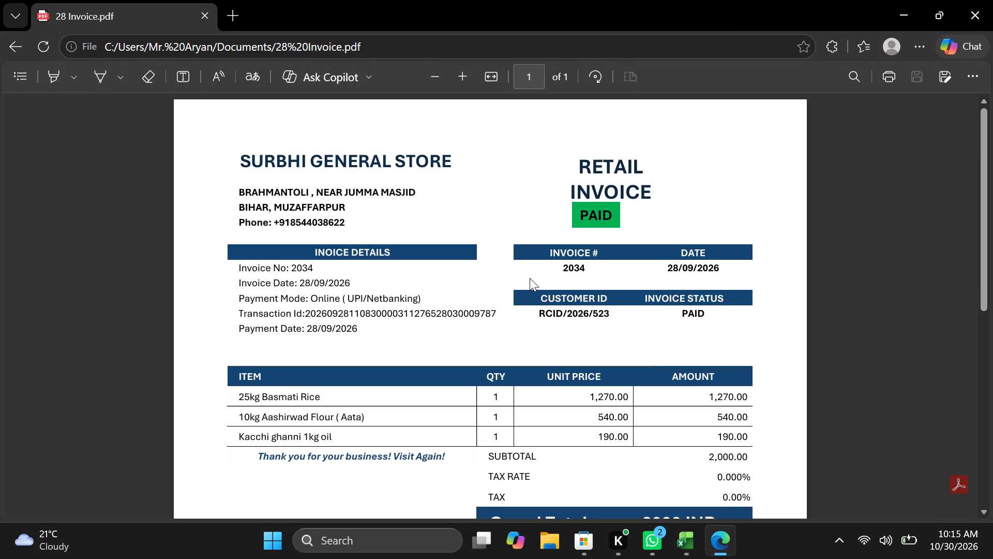
# Review the exported invoice, and print it with Save as PDF to the Downloads folder under the name 28 Invoice.
pyautogui.scroll(-9, 651, 369)
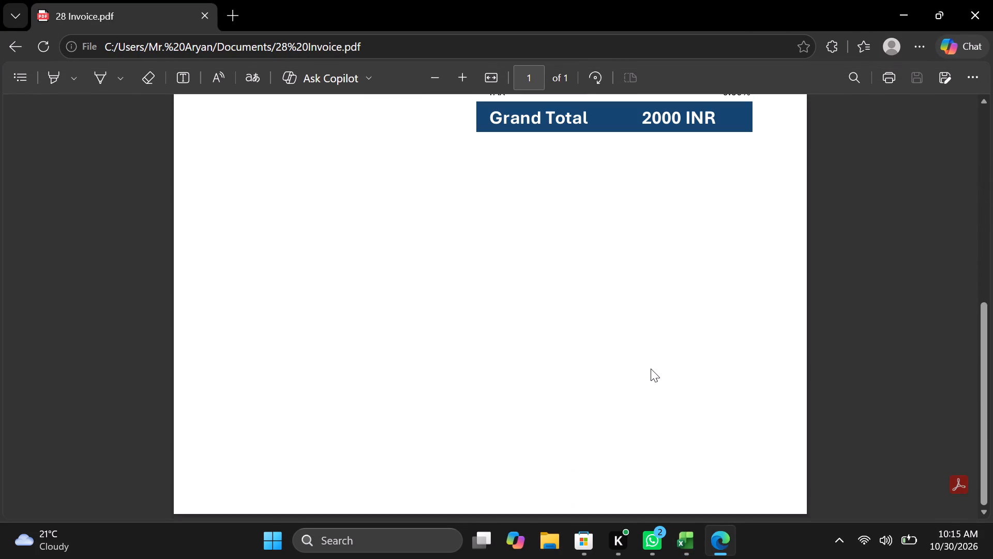
pyautogui.scroll(7, 651, 369)
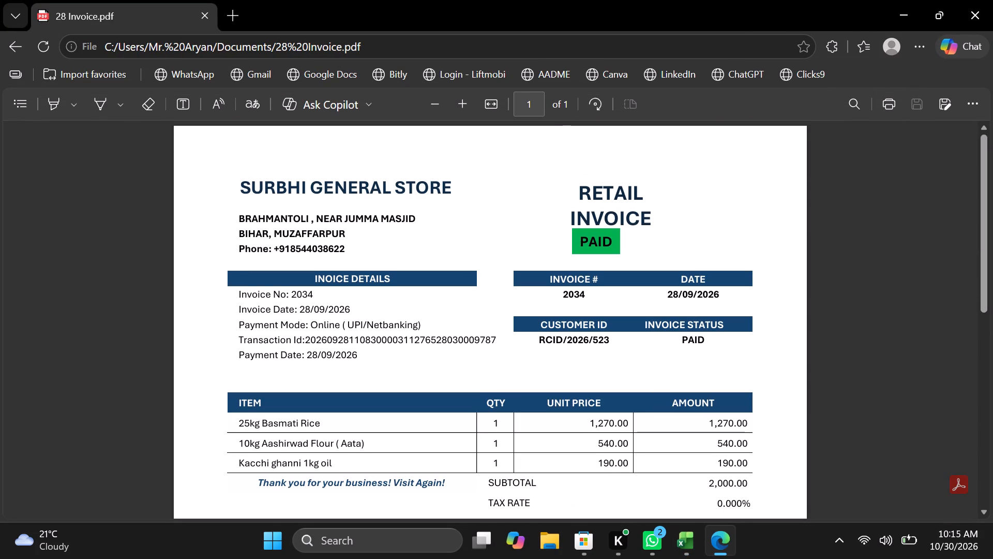
pyautogui.hotkey('ctrl', 'p')
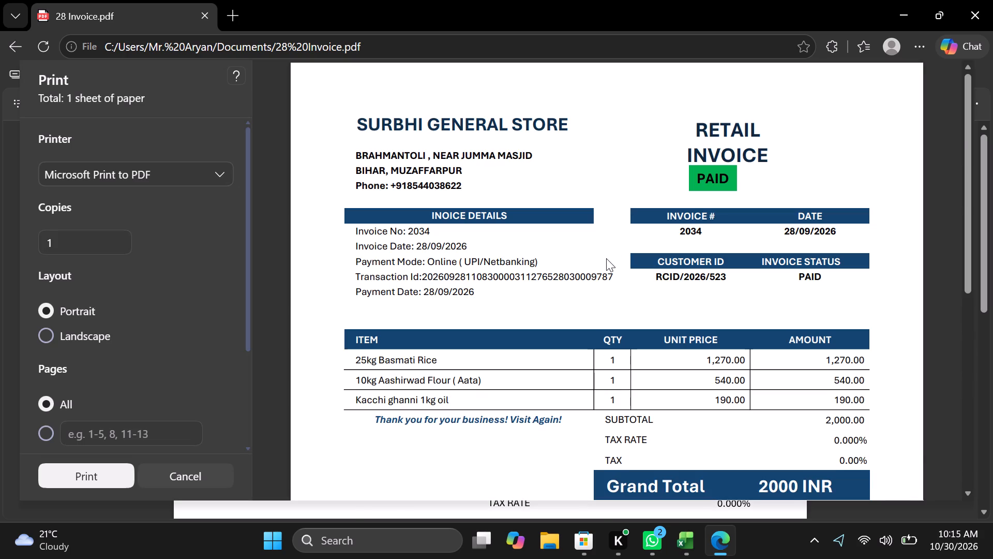
pyautogui.scroll(-7, 606, 258)
pyautogui.scroll(9, 606, 258)
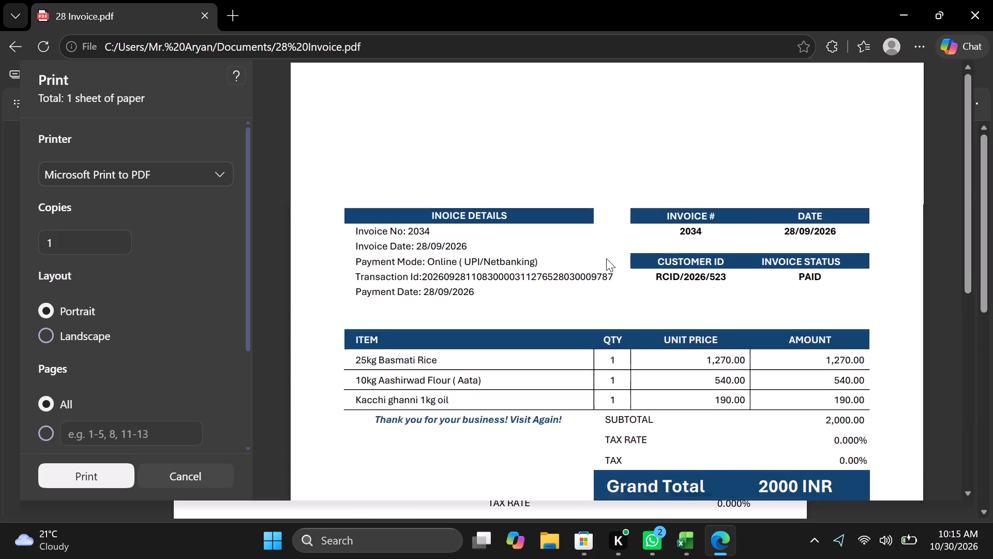
pyautogui.click(149, 179)
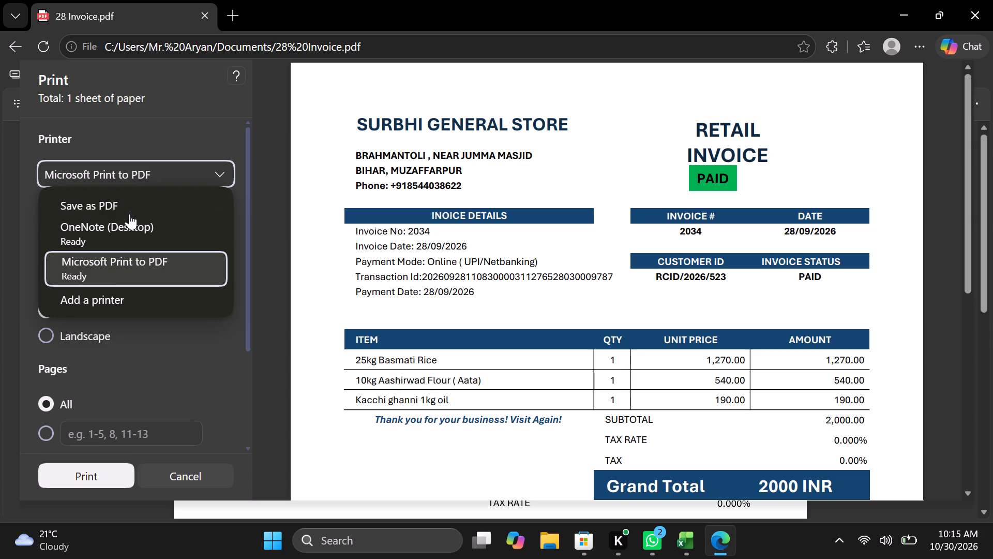
pyautogui.click(132, 203)
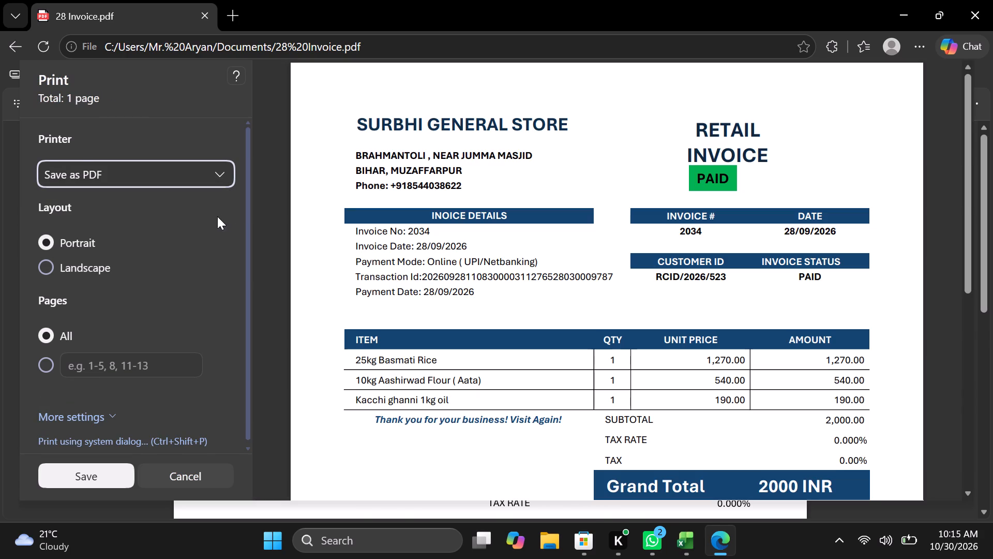
pyautogui.click(87, 474)
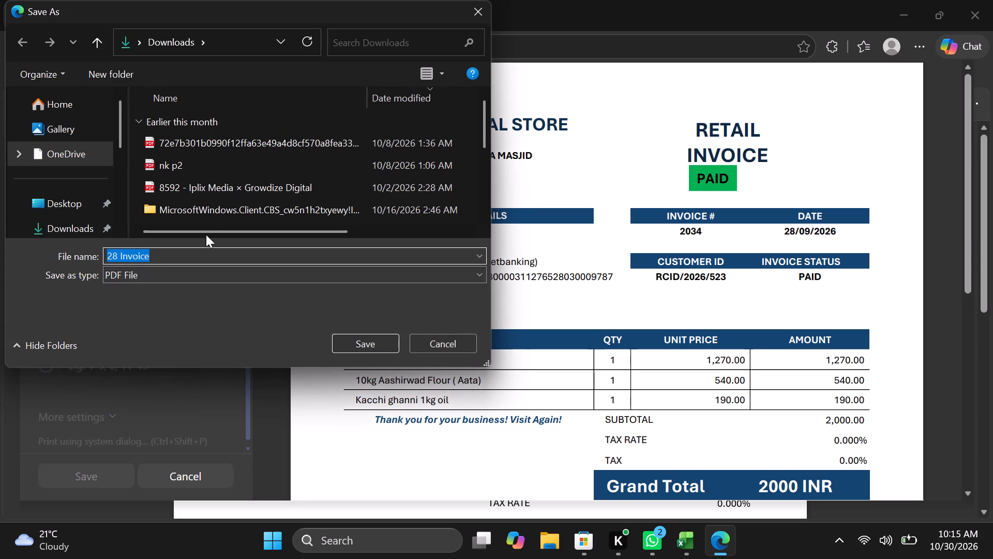
pyautogui.doubleClick(66, 223)
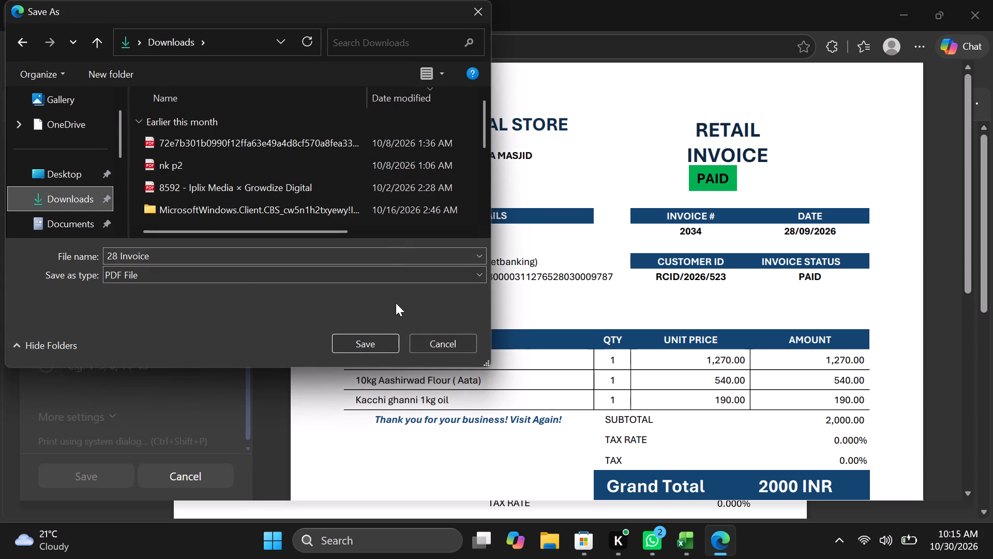
pyautogui.click(373, 342)
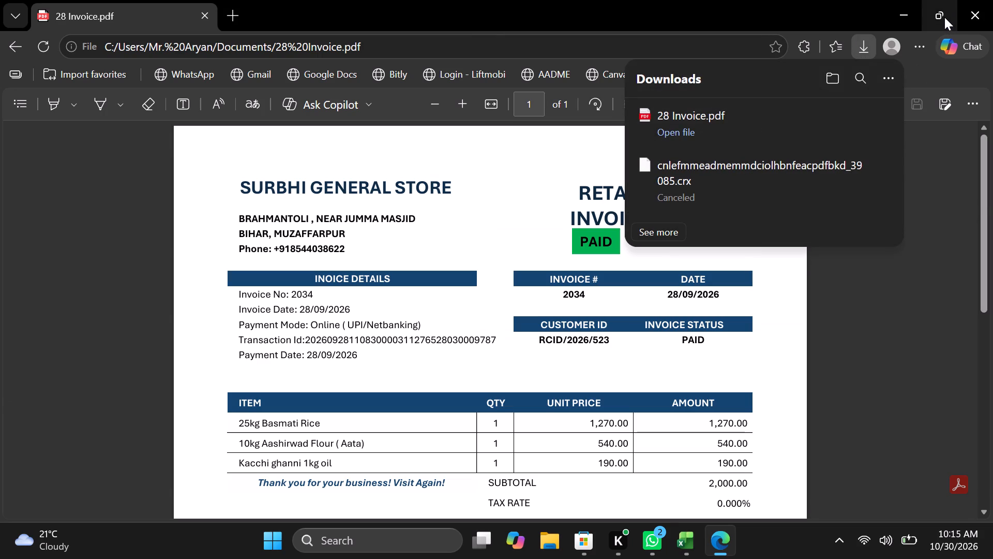
# Open the downloaded 28 Invoice PDF to check it, and close the browser to return to the workbook.
pyautogui.click(678, 128)
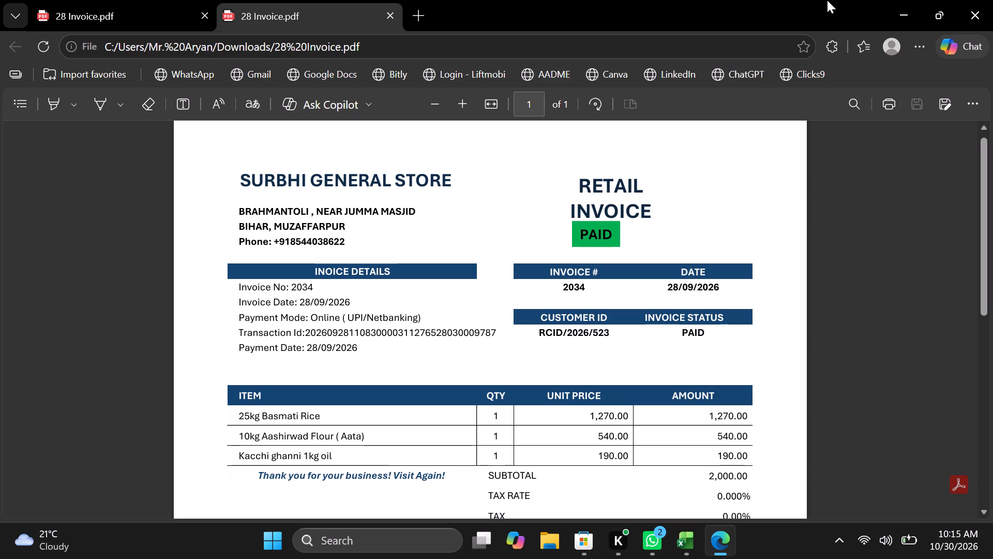
pyautogui.click(979, 11)
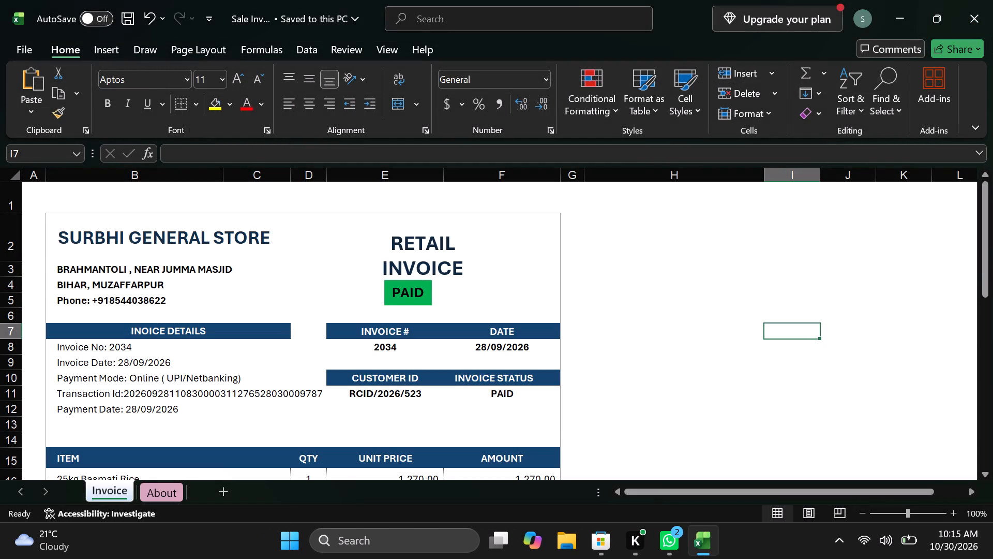
# Nudge the green PAID stamp slightly to the right beneath the RETAIL INVOICE heading.
pyautogui.click(420, 302)
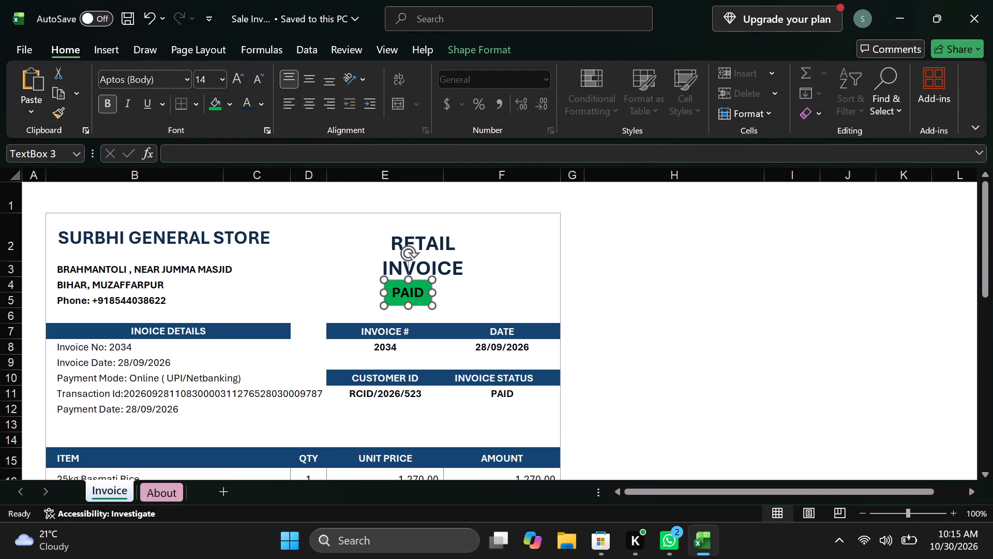
pyautogui.click(432, 304)
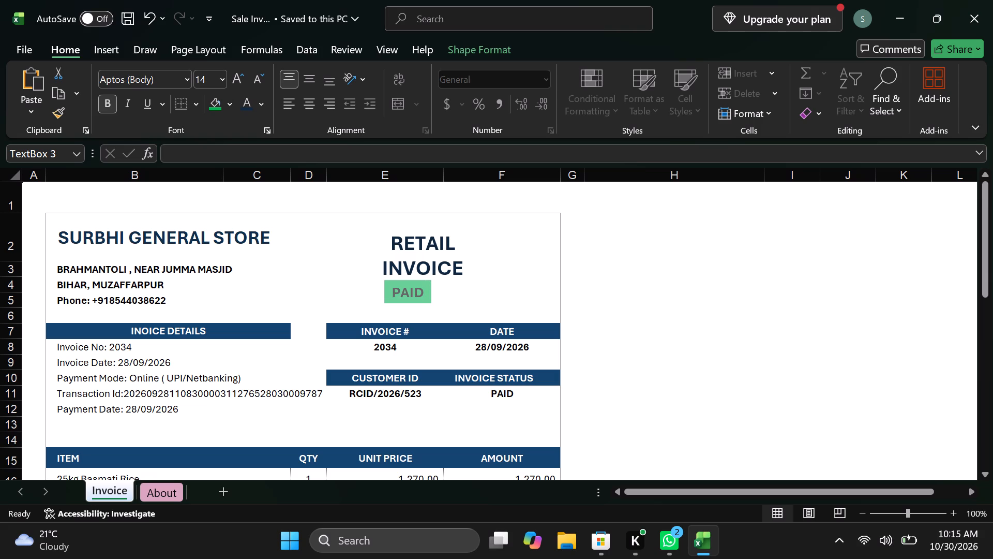
pyautogui.moveTo(413, 295); pyautogui.dragTo(417, 295)
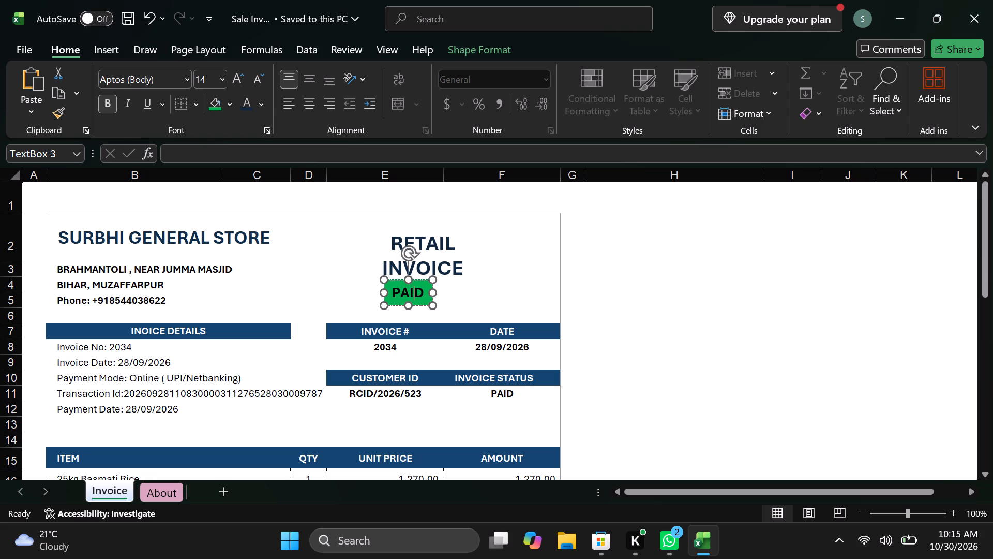
pyautogui.moveTo(417, 295); pyautogui.dragTo(426, 295)
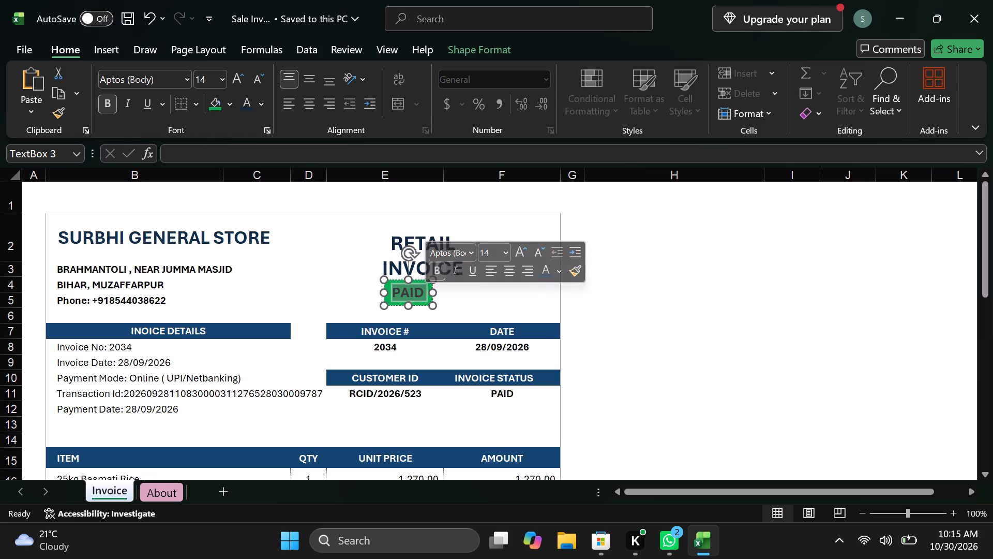
pyautogui.moveTo(399, 279); pyautogui.dragTo(404, 279)
# Delete all the PAID text from the green stamp beneath the RETAIL INVOICE heading.
pyautogui.click(417, 289)
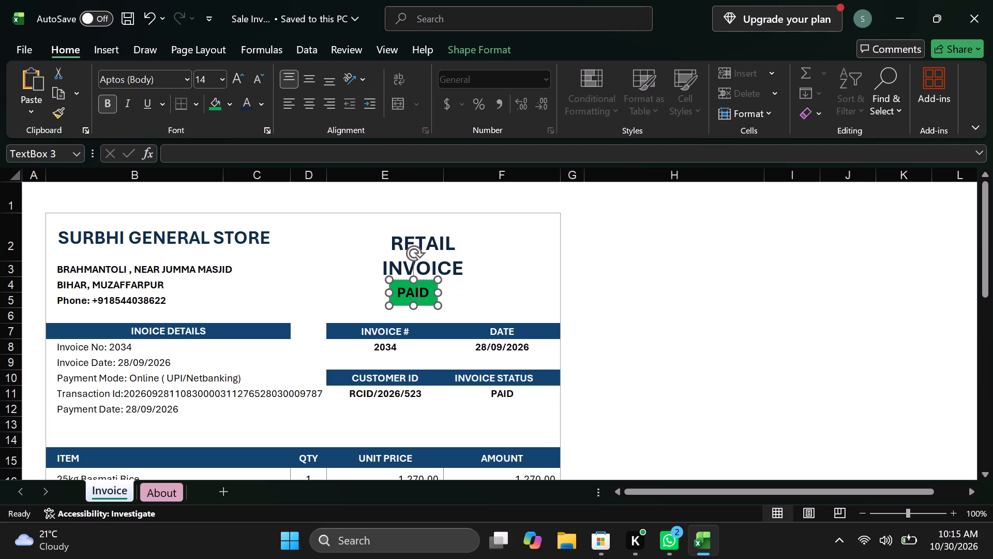
pyautogui.press('Delete')
pyautogui.click(473, 299)
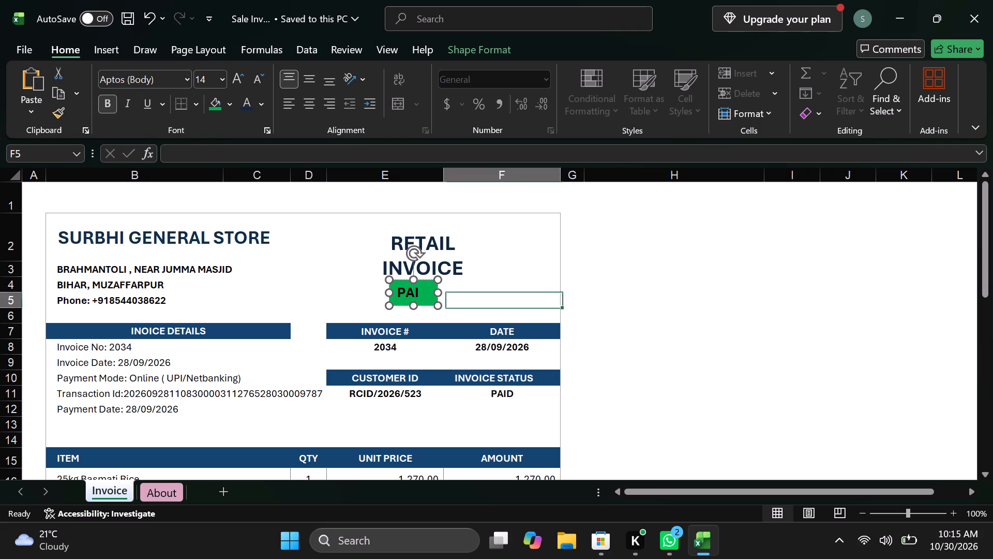
pyautogui.click(425, 297)
pyautogui.rightClick(425, 297)
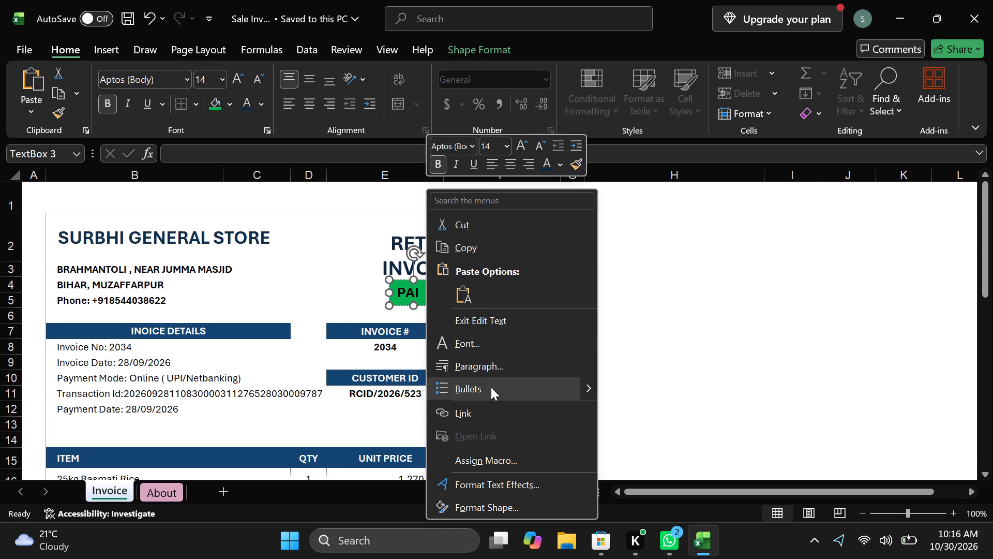
pyautogui.rightClick(400, 288)
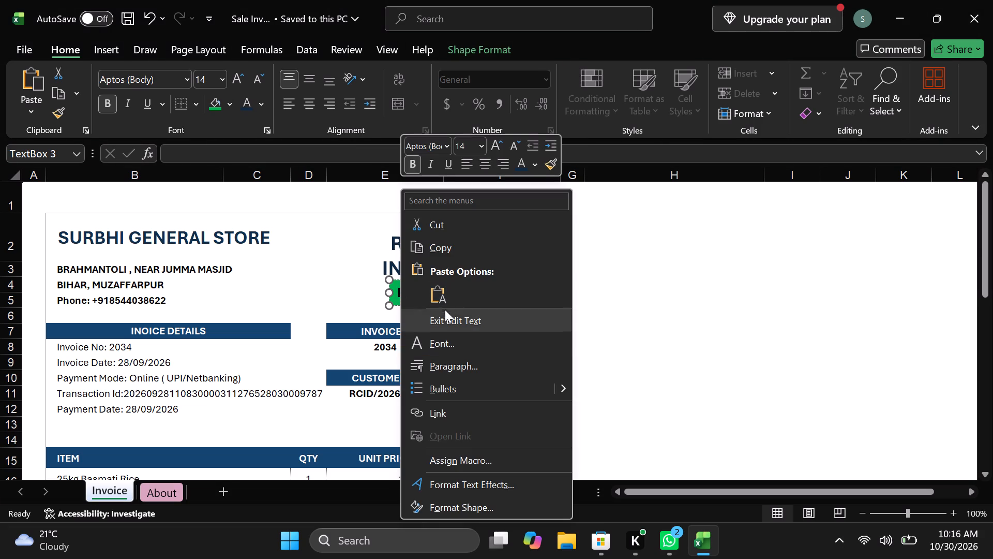
pyautogui.click(356, 288)
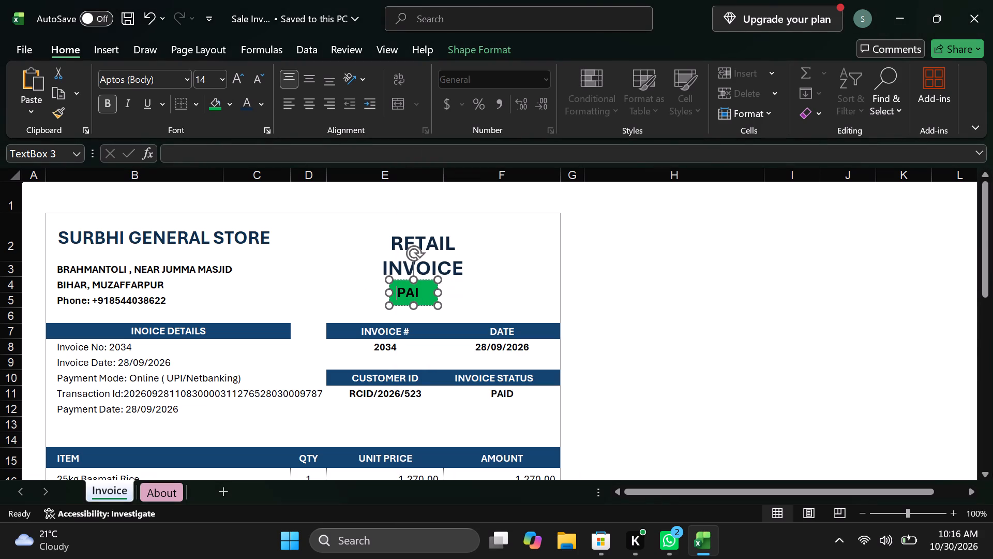
pyautogui.click(430, 295)
pyautogui.press('BackSpace')
pyautogui.press('BackSpace')
pyautogui.press('BackSpace')
pyautogui.press('BackSpace')
pyautogui.press('BackSpace')
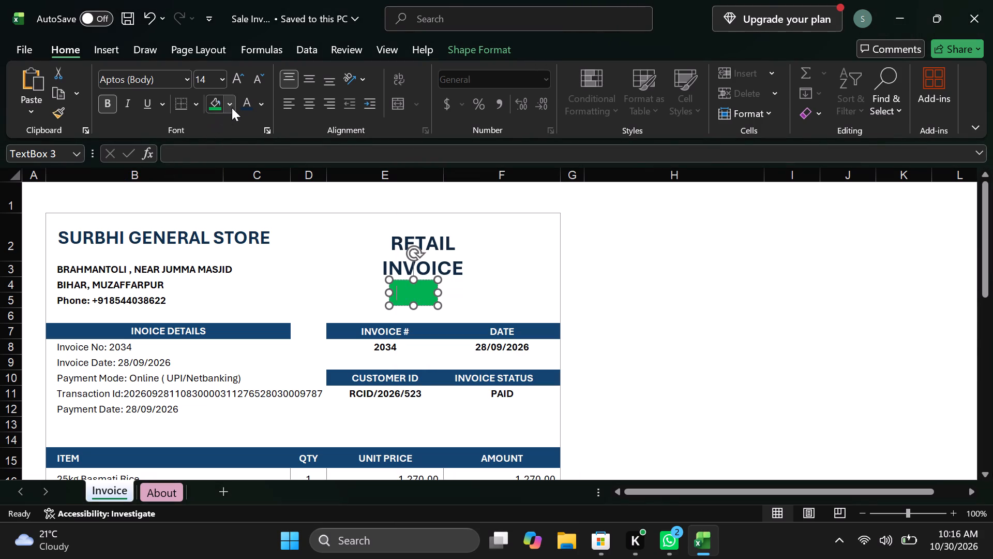
# Change the emptied green stamp's fill below the RETAIL INVOICE heading to the Automatic white color.
pyautogui.click(232, 106)
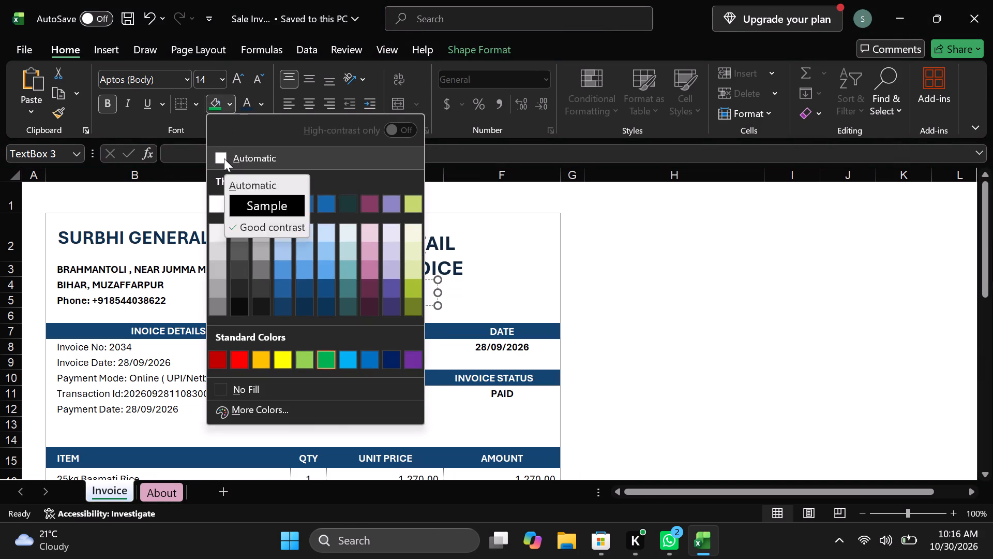
pyautogui.click(224, 158)
pyautogui.click(548, 253)
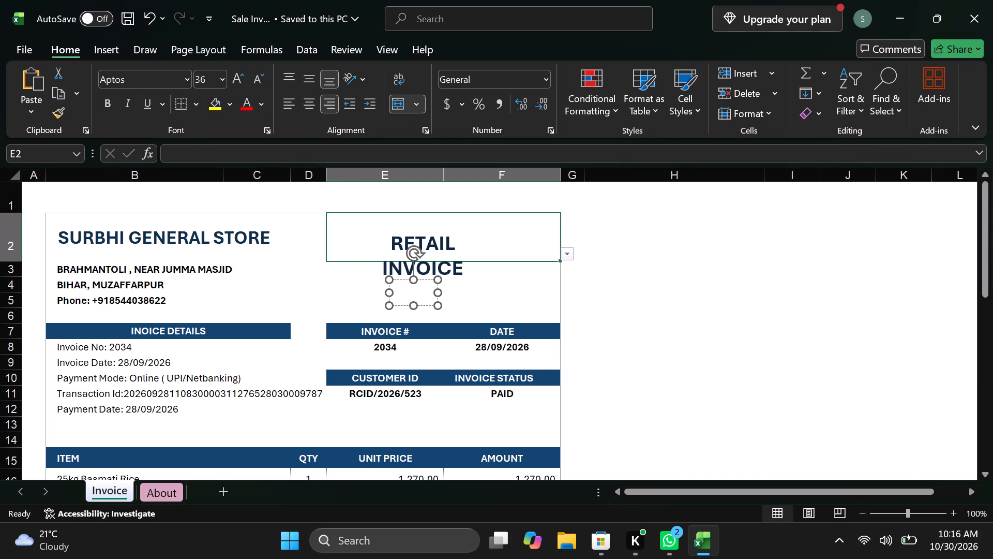
pyautogui.click(648, 300)
# Set all the text in the RETAIL INVOICE heading box to font size 14.
pyautogui.click(429, 243)
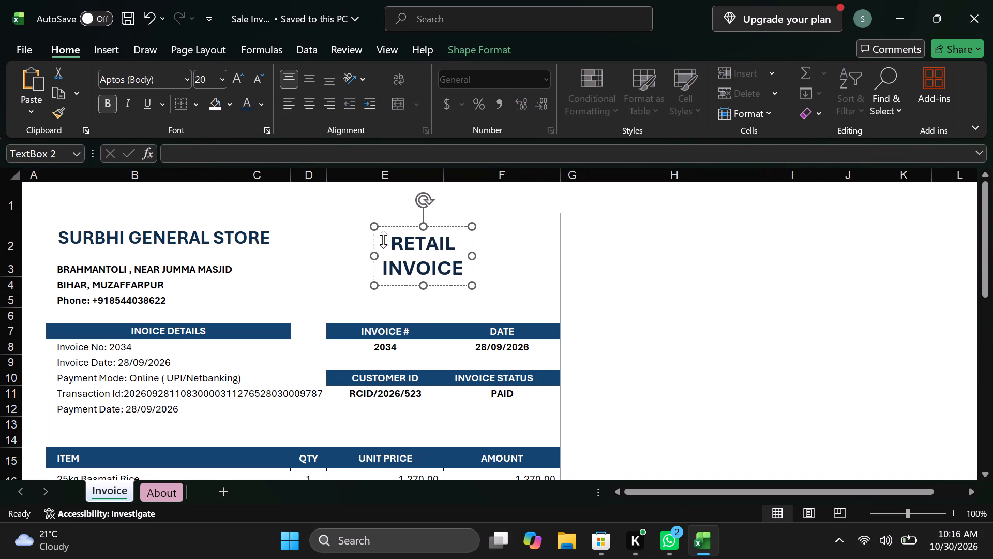
pyautogui.click(224, 82)
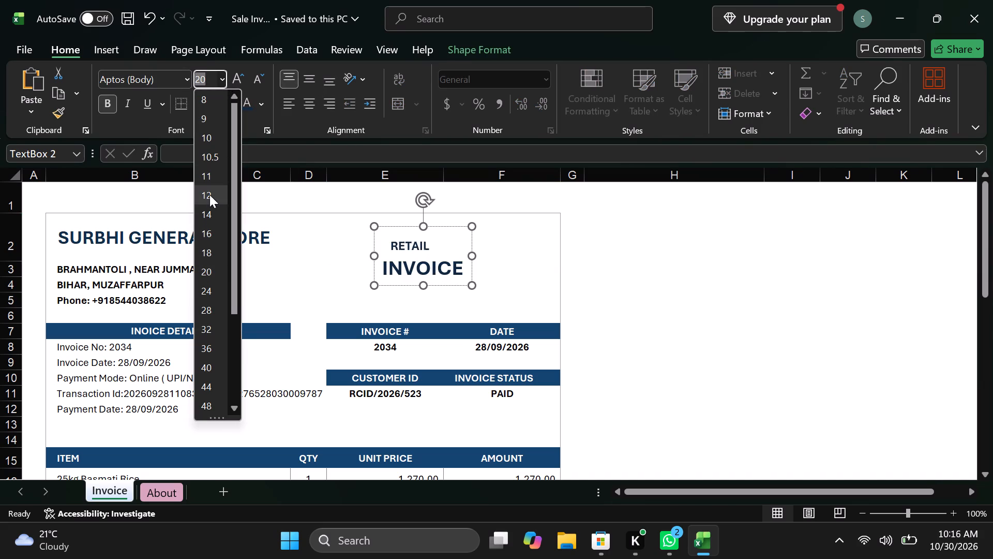
pyautogui.click(208, 211)
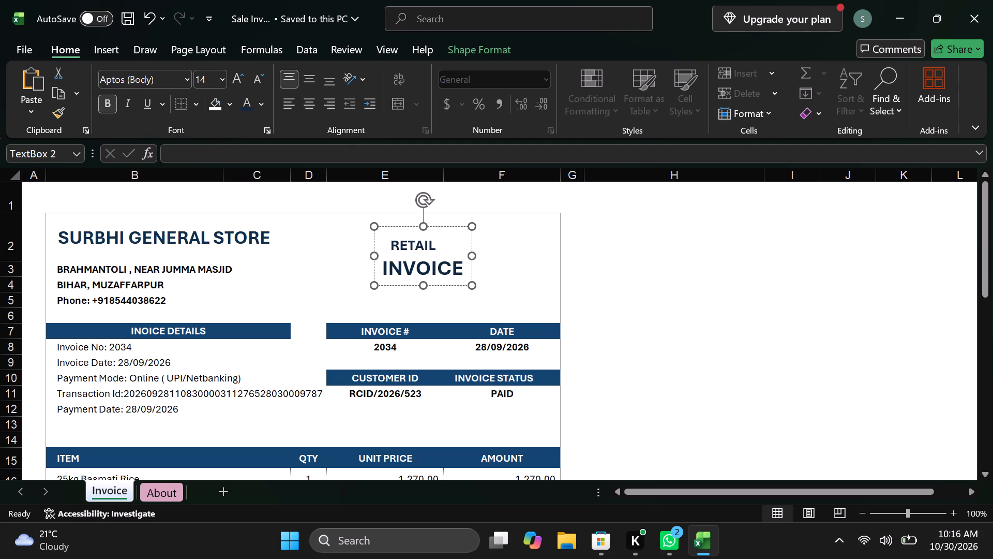
pyautogui.hotkey('ctrl', 'a')
pyautogui.click(222, 77)
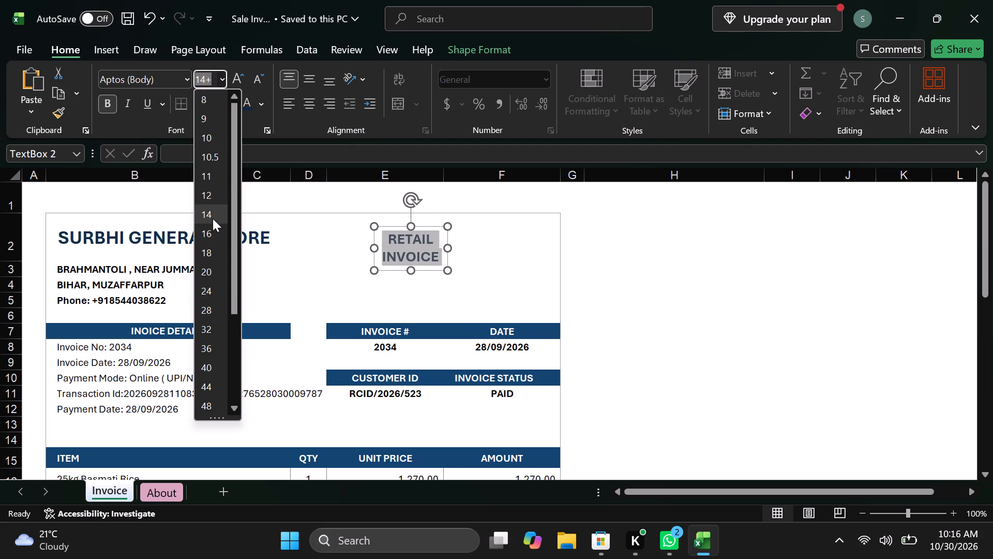
pyautogui.click(213, 218)
pyautogui.click(463, 287)
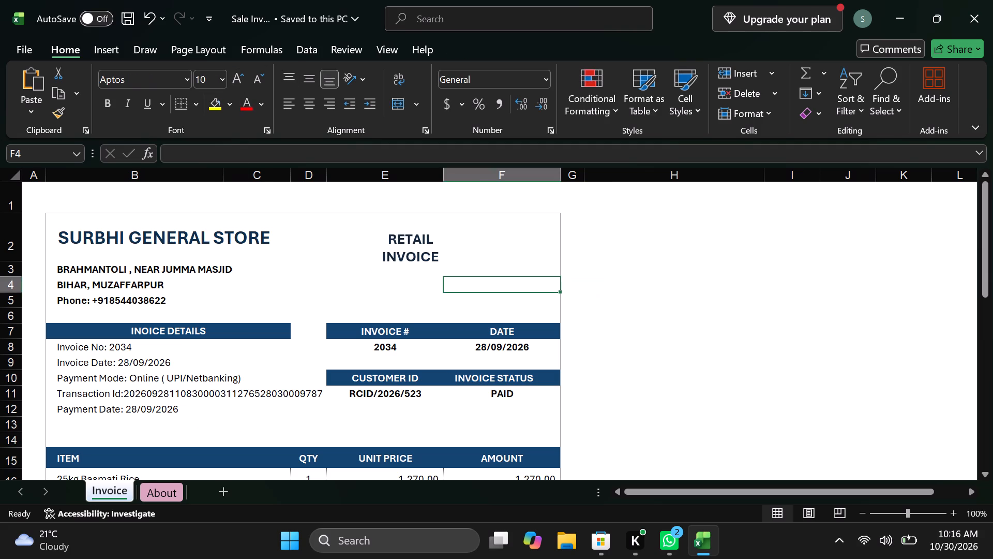
# Remove the line break before INVOICE so the RETAIL INVOICE heading sits on a single line.
pyautogui.click(412, 254)
pyautogui.click(383, 255)
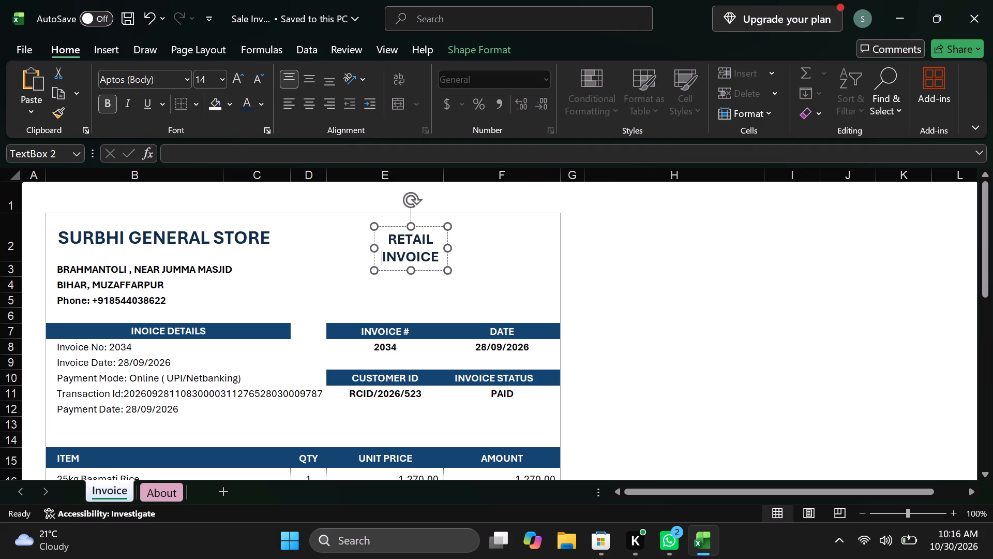
pyautogui.press('BackSpace')
pyautogui.click(531, 298)
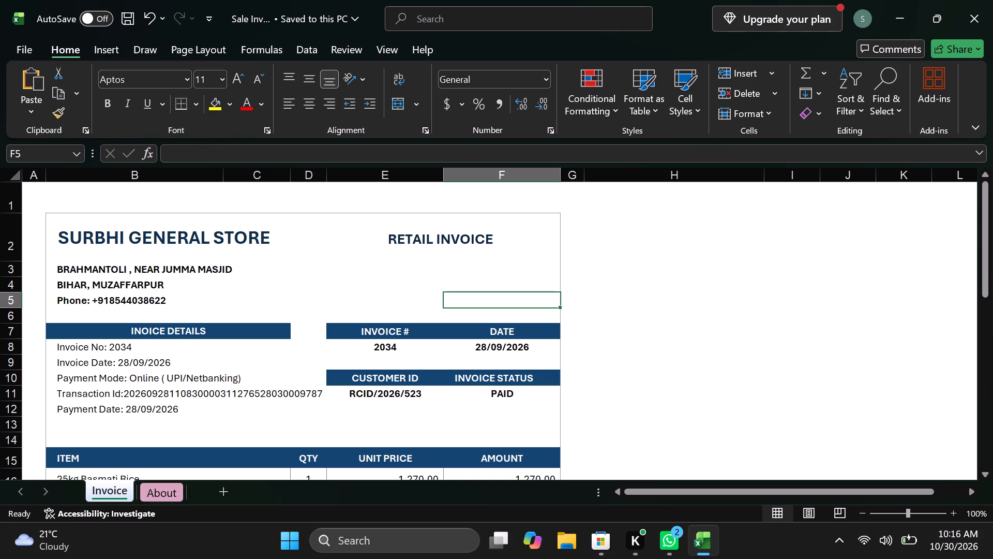
pyautogui.click(644, 320)
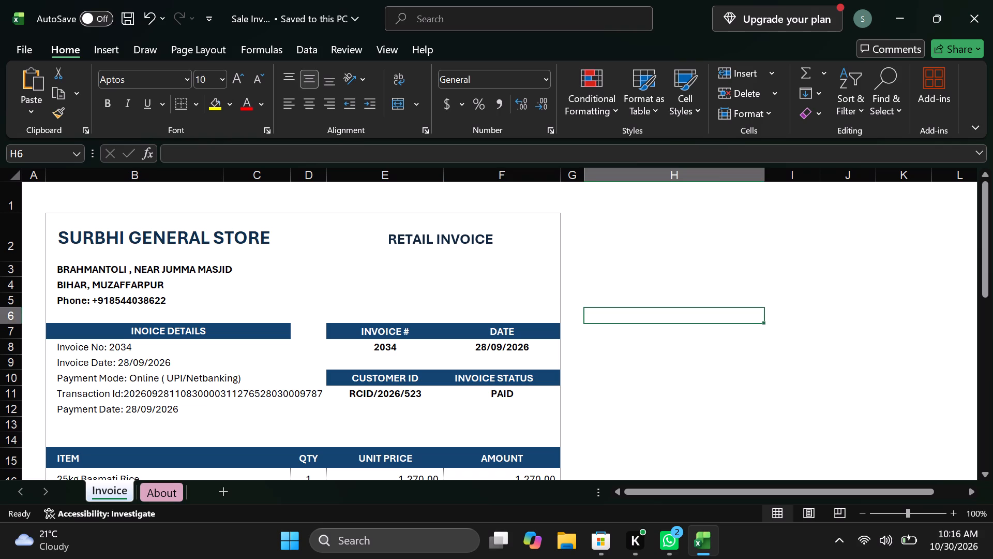
# Look over the invoice down to the Grand Total and save the workbook.
pyautogui.scroll(-3, 644, 320)
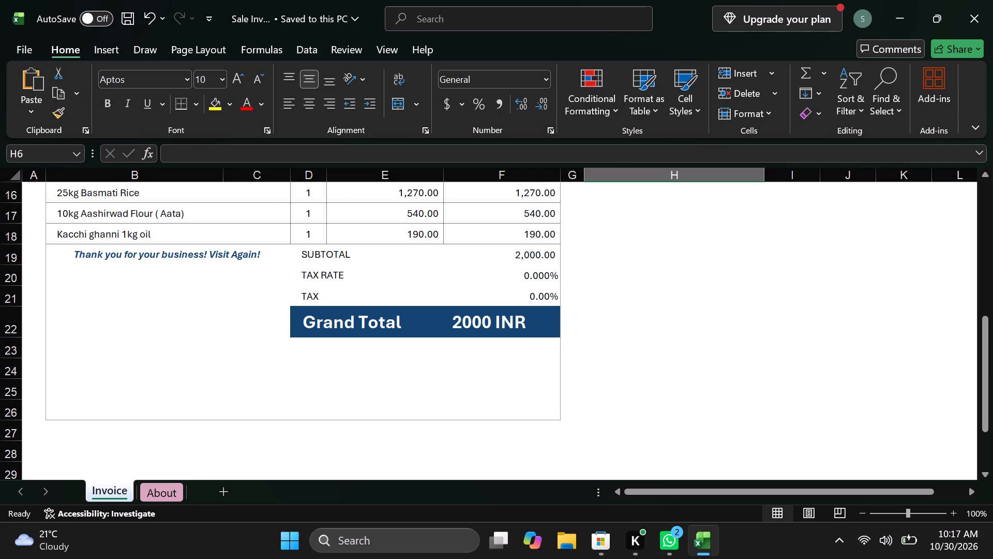
pyautogui.scroll(4, 645, 336)
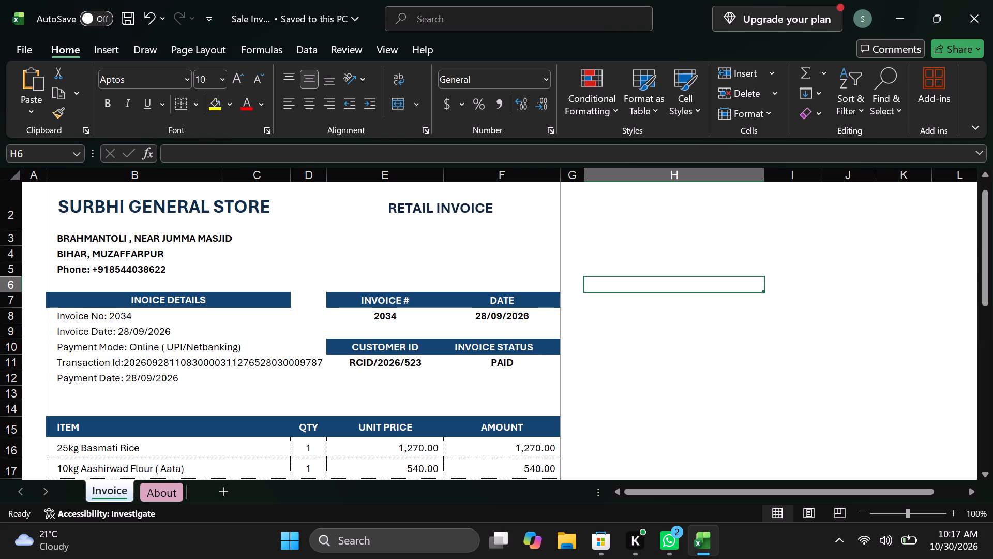
pyautogui.hotkey('ctrl', 's')
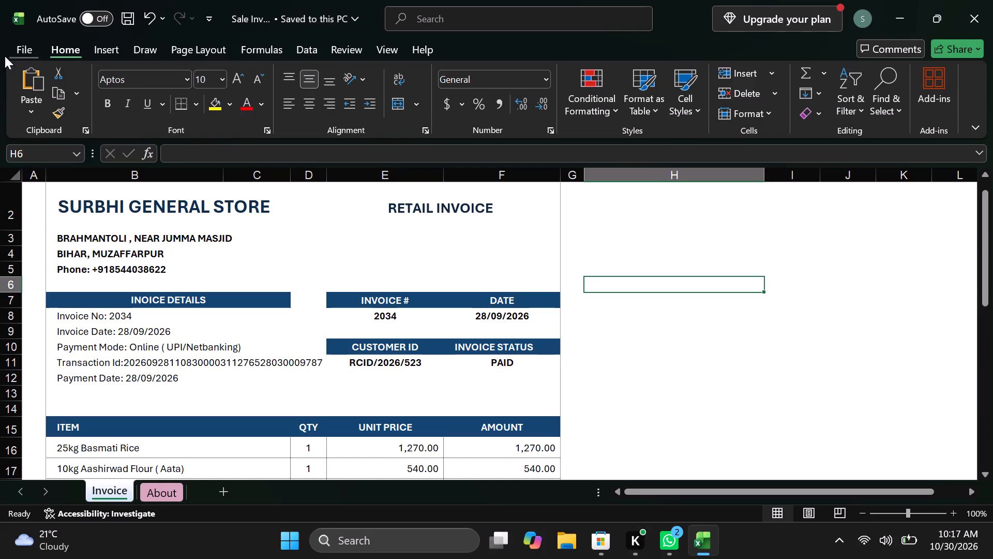
# Export the invoice as a PDF named Sale Invoice in the Documents folder, replacing the existing file.
pyautogui.click(27, 48)
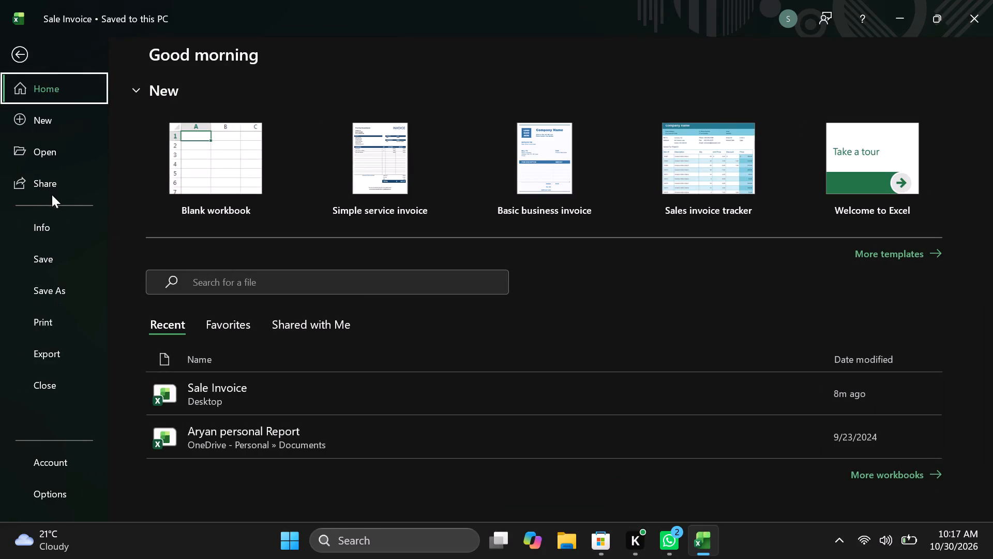
pyautogui.click(49, 296)
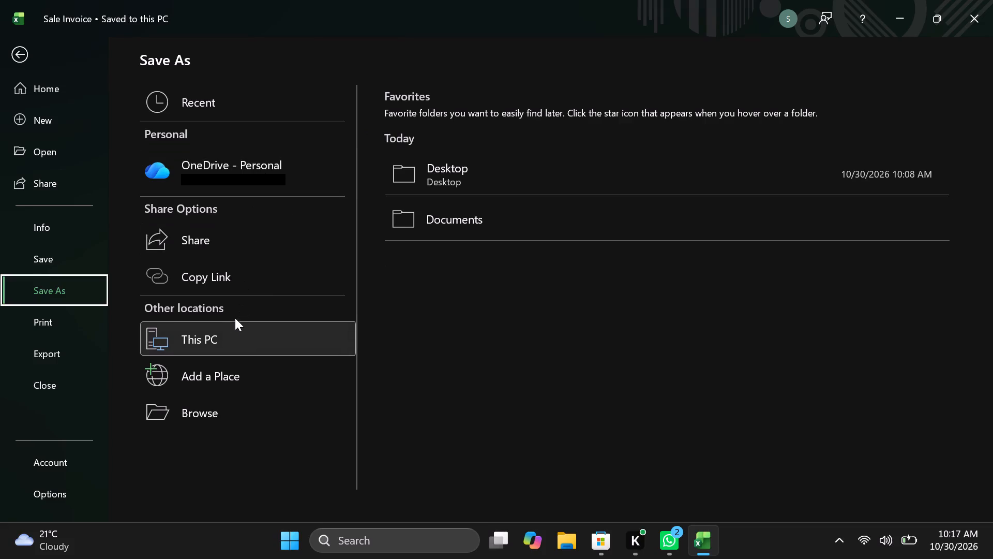
pyautogui.click(224, 340)
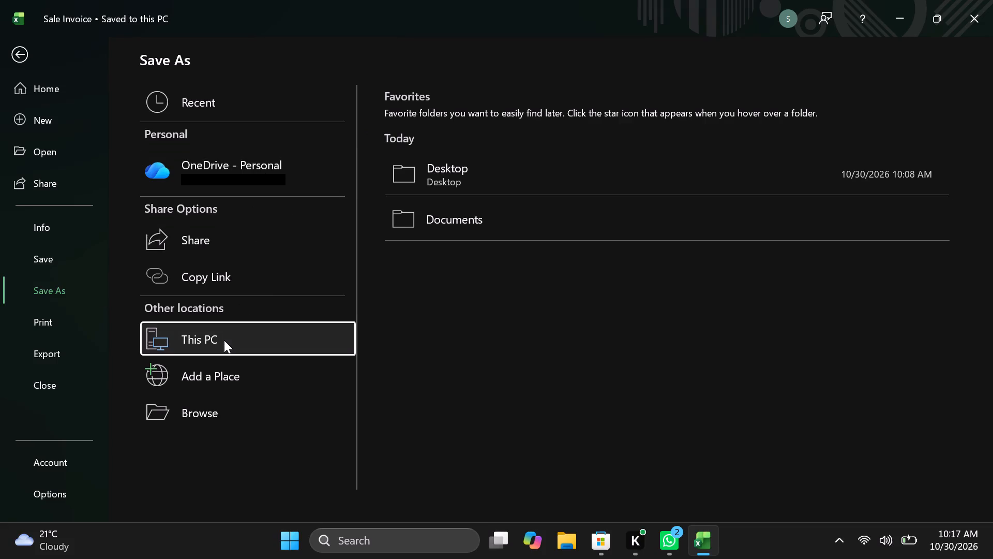
pyautogui.click(513, 224)
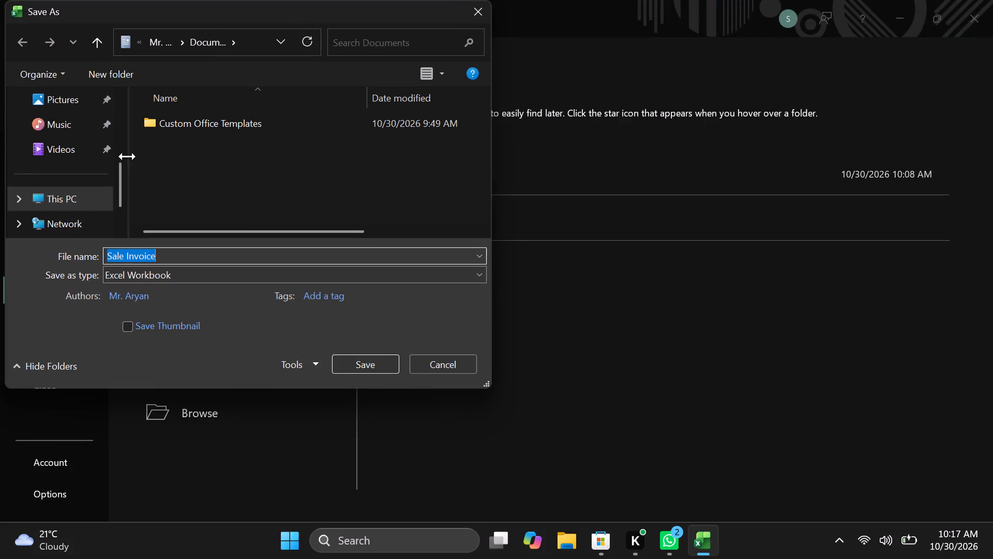
pyautogui.click(161, 280)
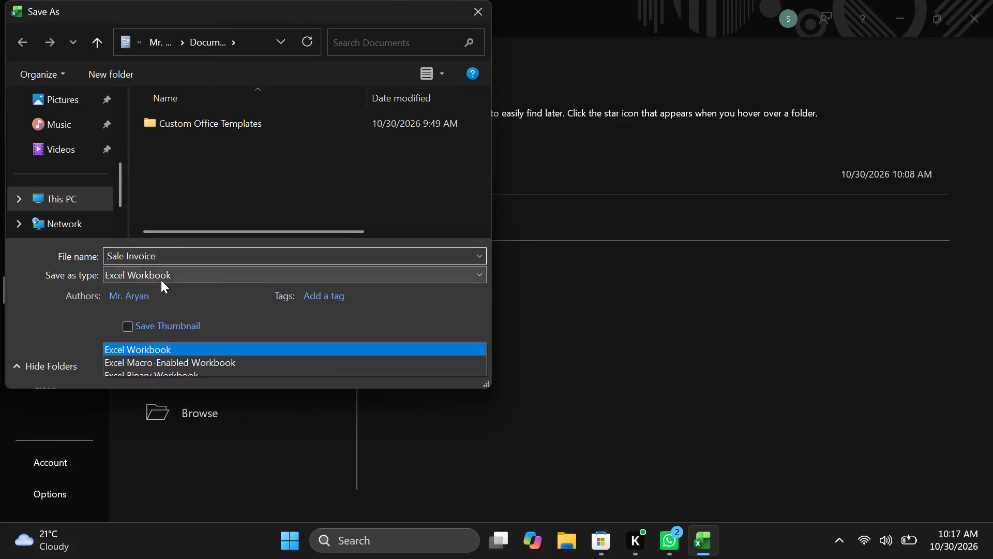
pyautogui.click(144, 330)
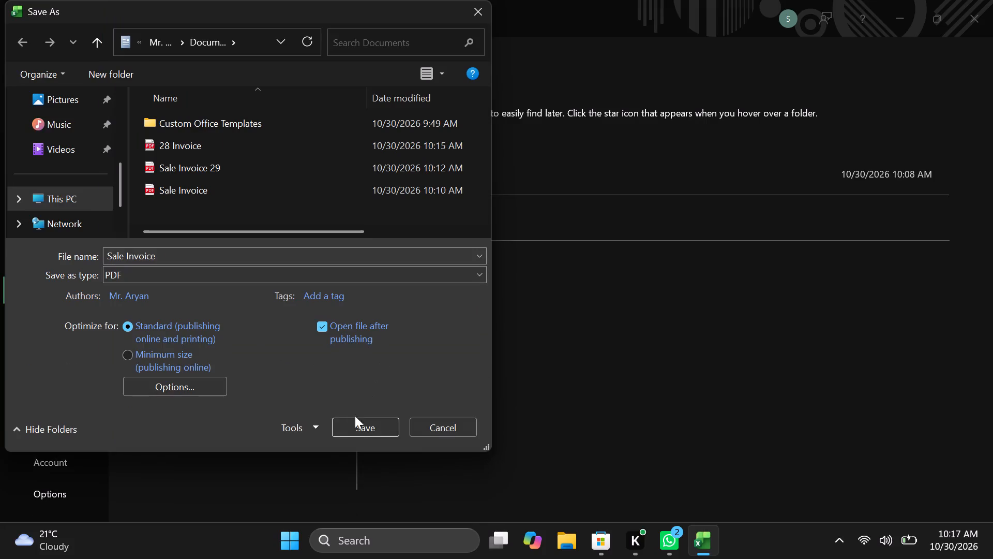
pyautogui.click(356, 425)
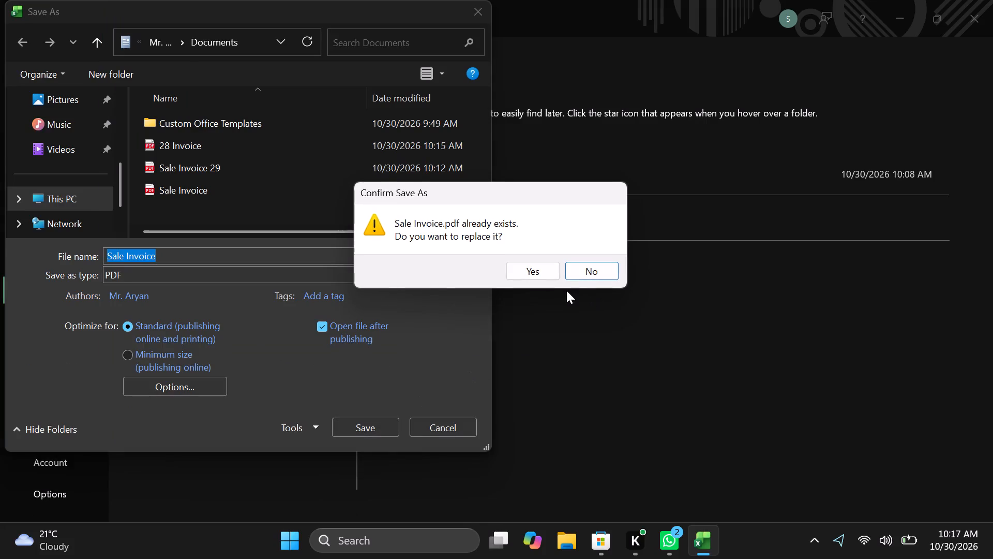
pyautogui.click(537, 269)
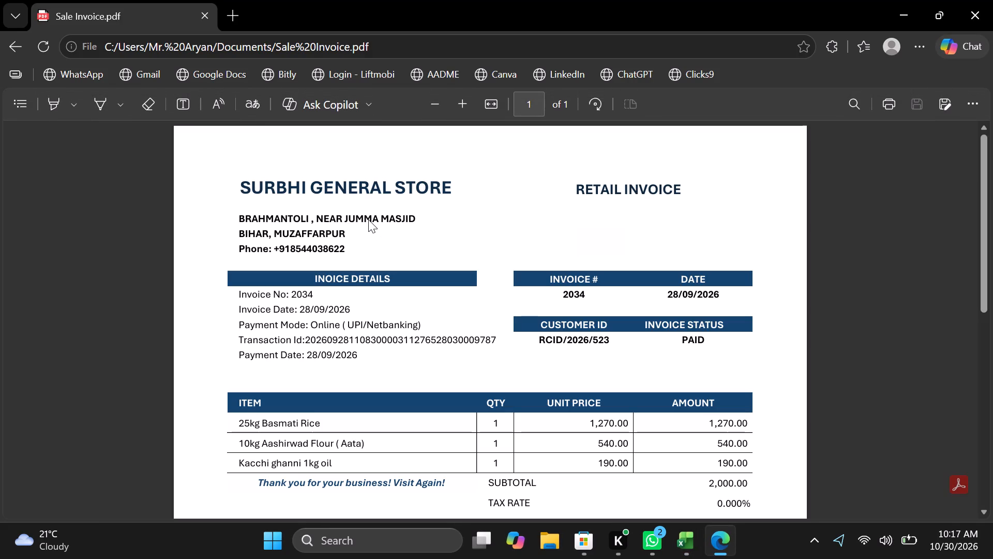
# Look over the exported PDF and save a copy in Downloads under the name 28sept2026 Invoice.
pyautogui.scroll(-5, 606, 334)
pyautogui.scroll(7, 606, 334)
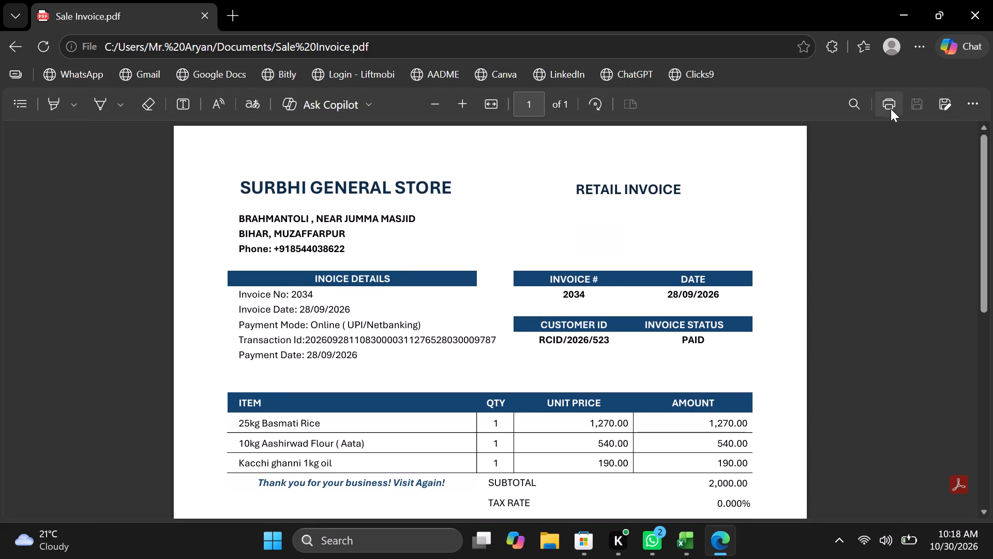
pyautogui.click(943, 108)
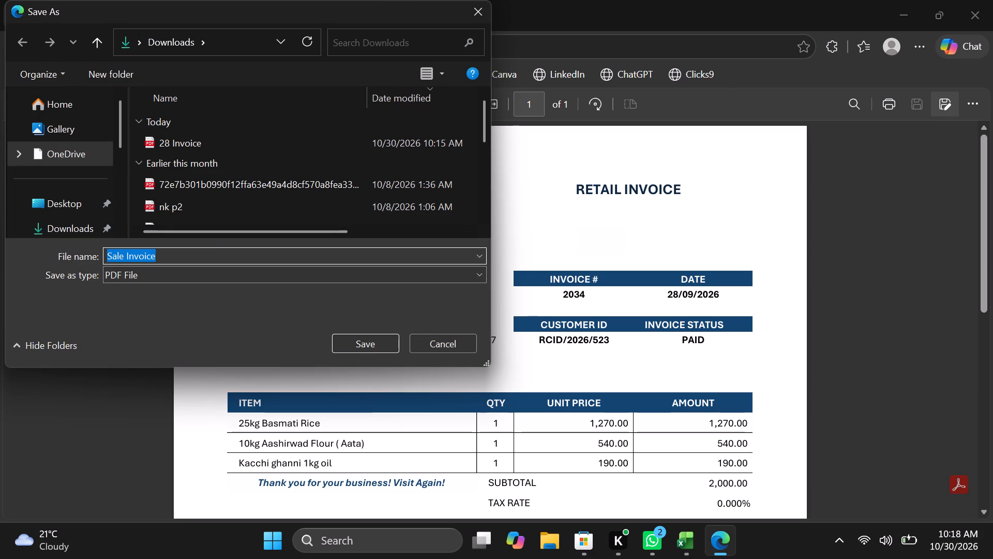
pyautogui.write('28')
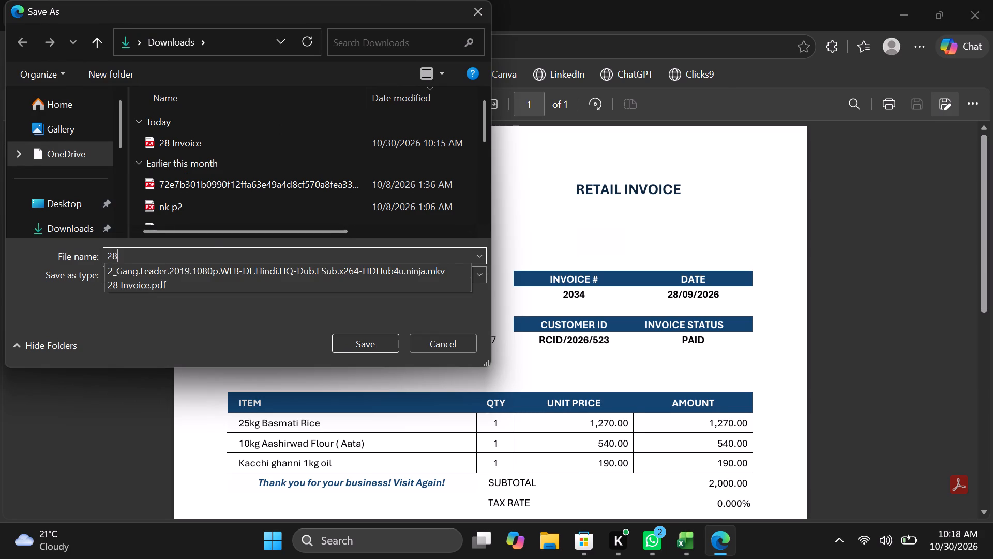
pyautogui.press('space')
pyautogui.press('0')
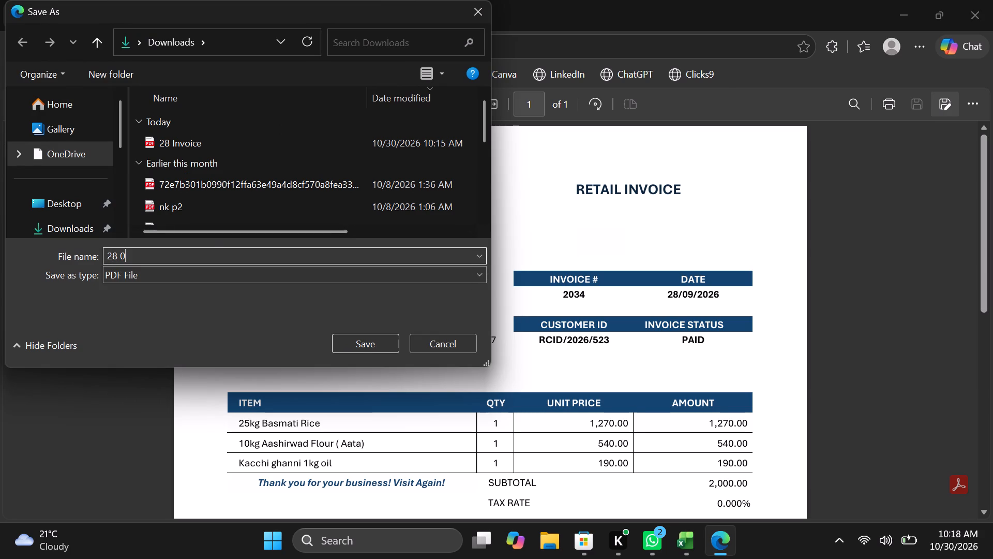
pyautogui.press('BackSpace')
pyautogui.press('BackSpace')
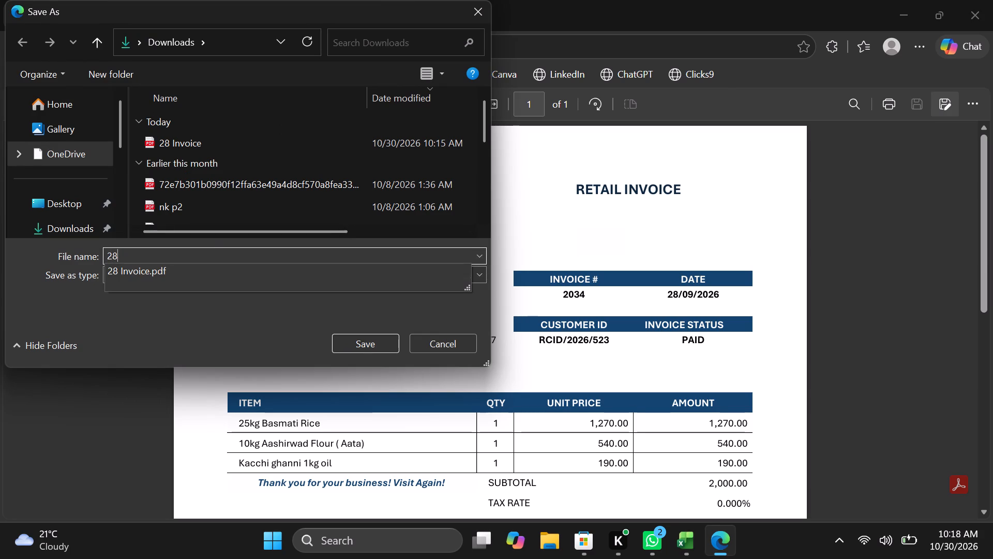
pyautogui.write('sept')
pyautogui.press('space')
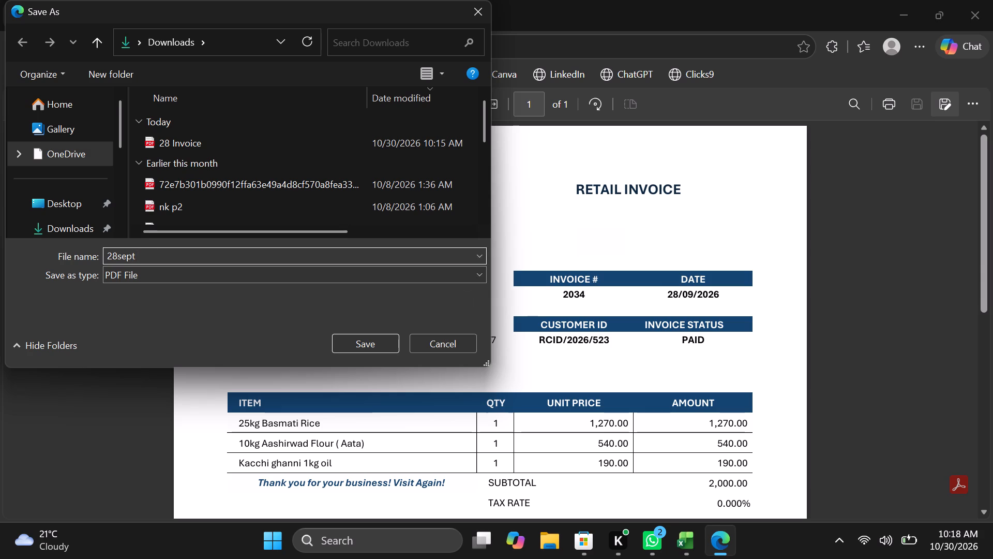
pyautogui.press('BackSpace')
pyautogui.write('2026')
pyautogui.press('space')
pyautogui.write('Invoice')
pyautogui.click(373, 343)
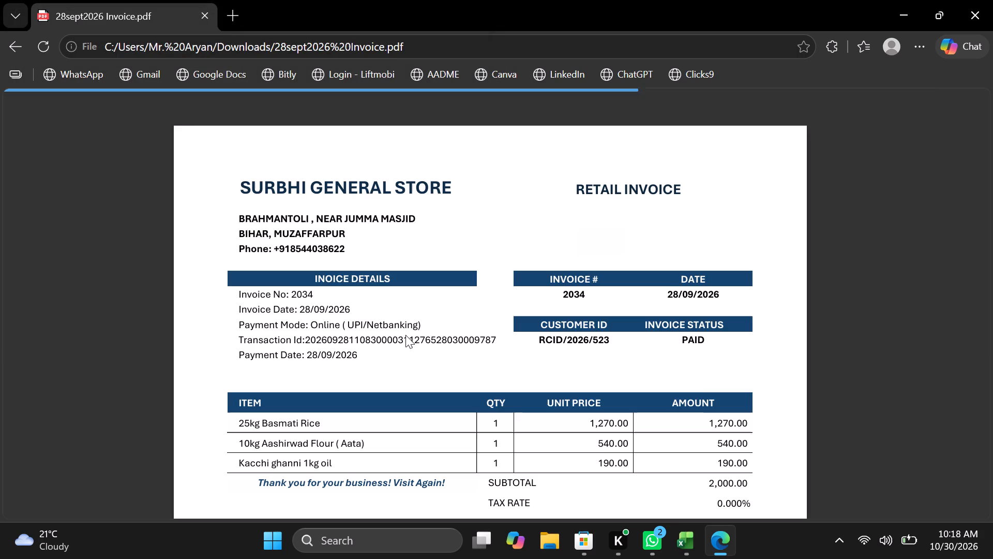
# Check the 28sept2026 Invoice PDF down to its Grand Total, and close the browser to return to the workbook.
pyautogui.scroll(-1, 532, 338)
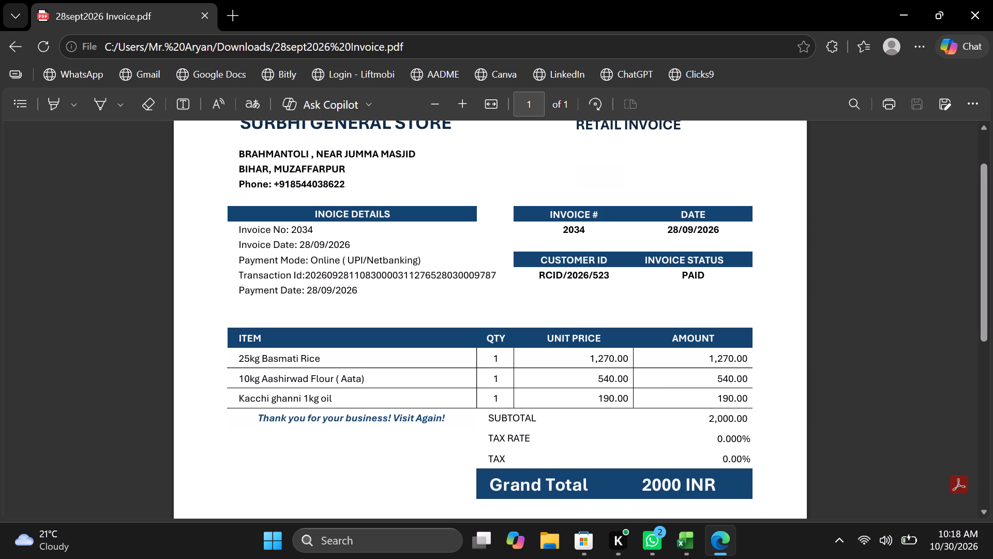
pyautogui.click(691, 369)
pyautogui.scroll(3, 691, 369)
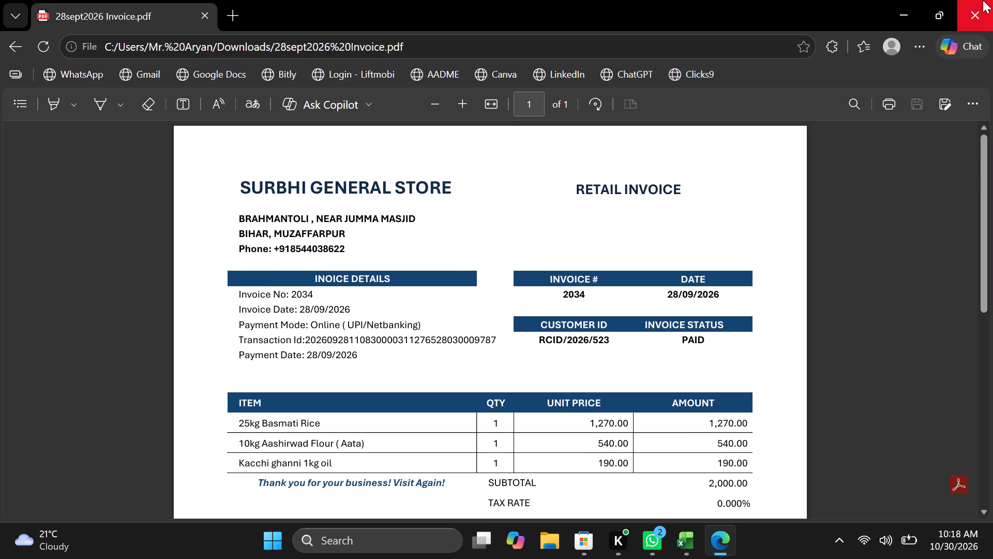
pyautogui.click(983, 0)
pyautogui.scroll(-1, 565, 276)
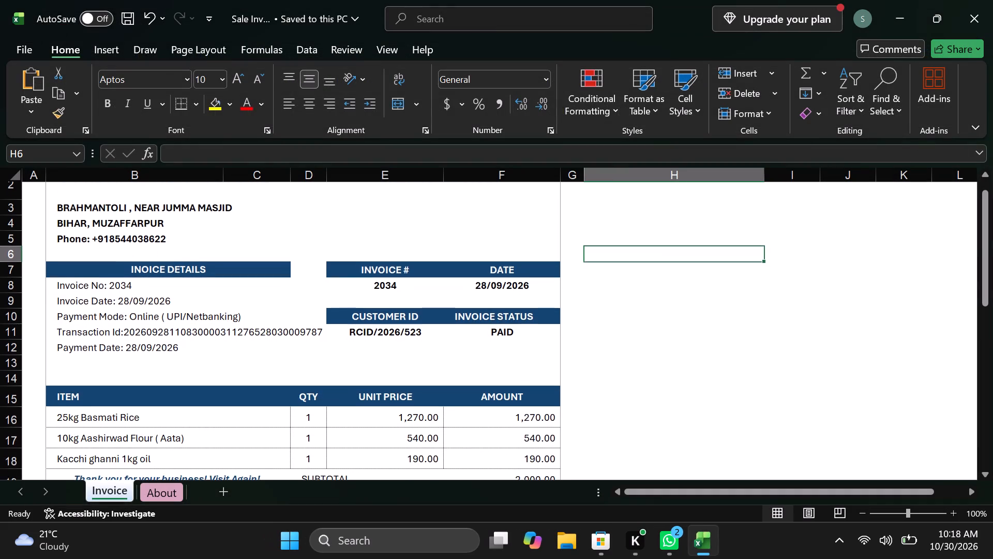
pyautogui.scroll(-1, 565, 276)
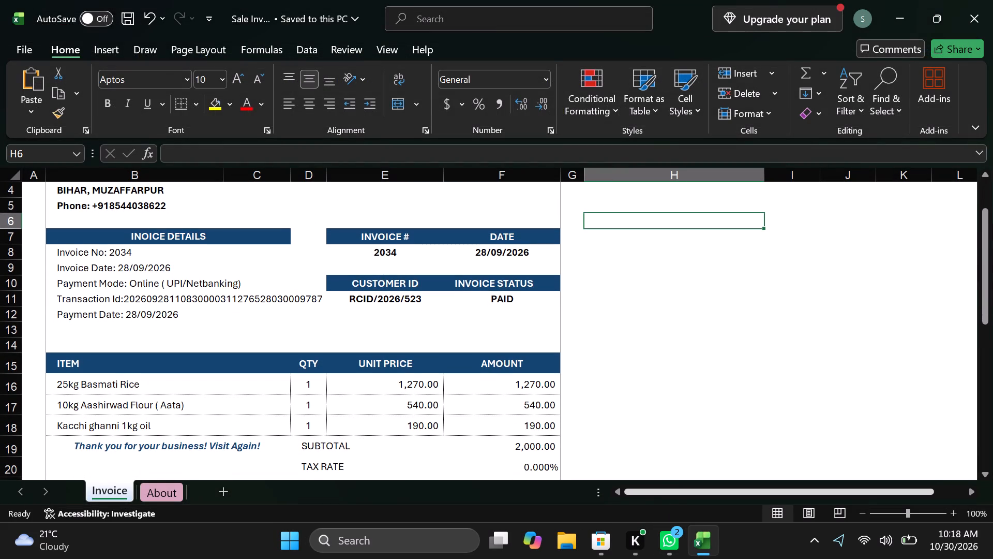
# Set the invoice number under the INVOICE # heading to 2184.
pyautogui.scroll(1, 230, 264)
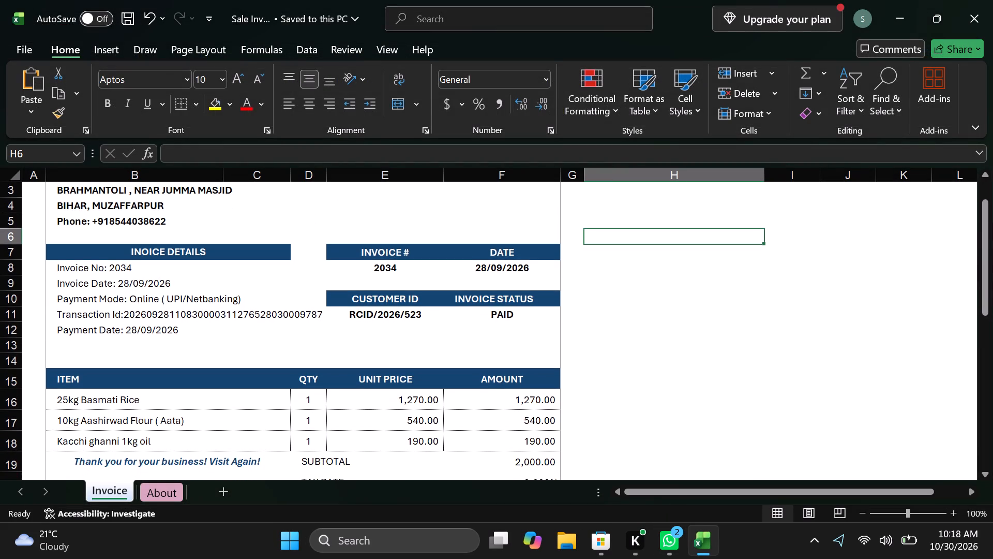
pyautogui.doubleClick(396, 273)
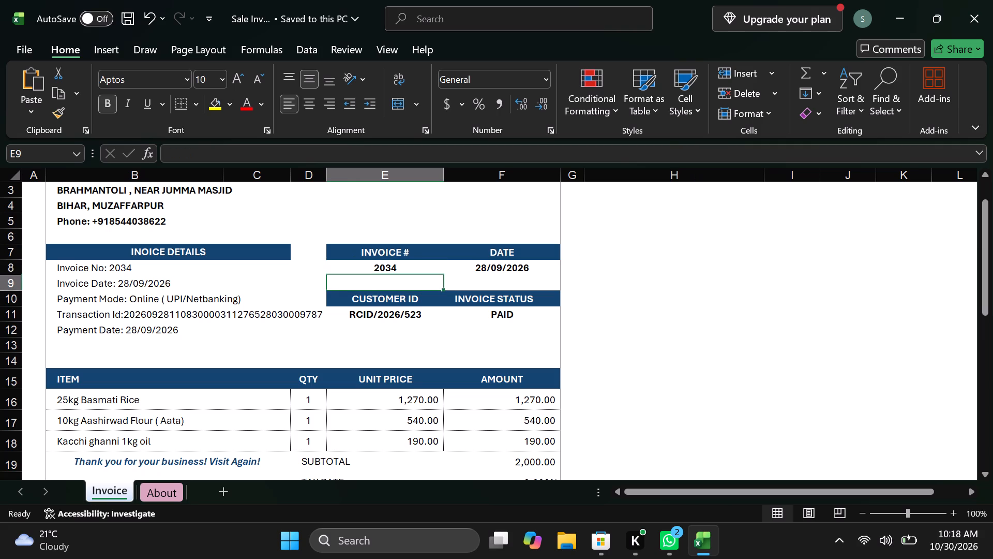
pyautogui.doubleClick(403, 265)
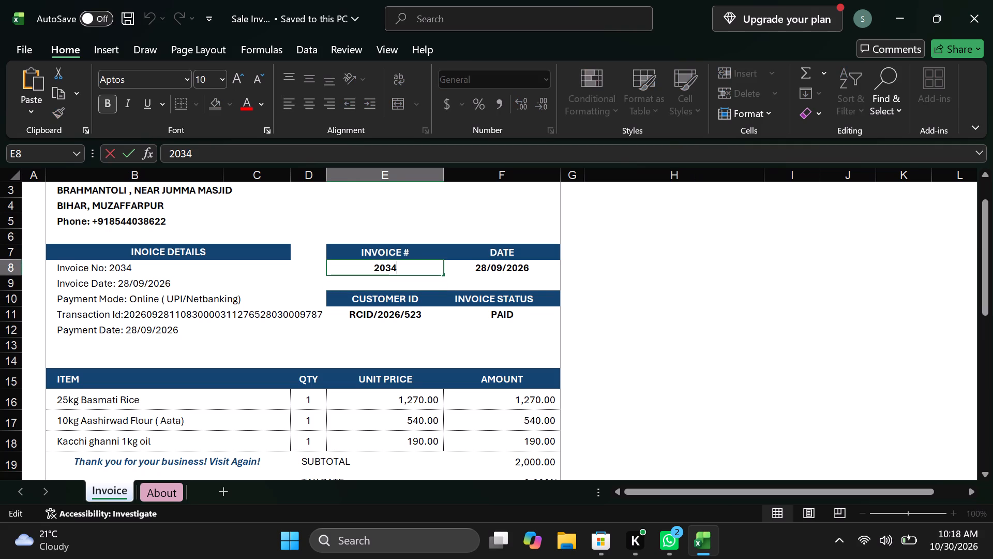
pyautogui.click(385, 266)
pyautogui.press('BackSpace')
pyautogui.press('2')
pyautogui.press('Right')
pyautogui.press('Right')
pyautogui.press('BackSpace')
pyautogui.press('BackSpace')
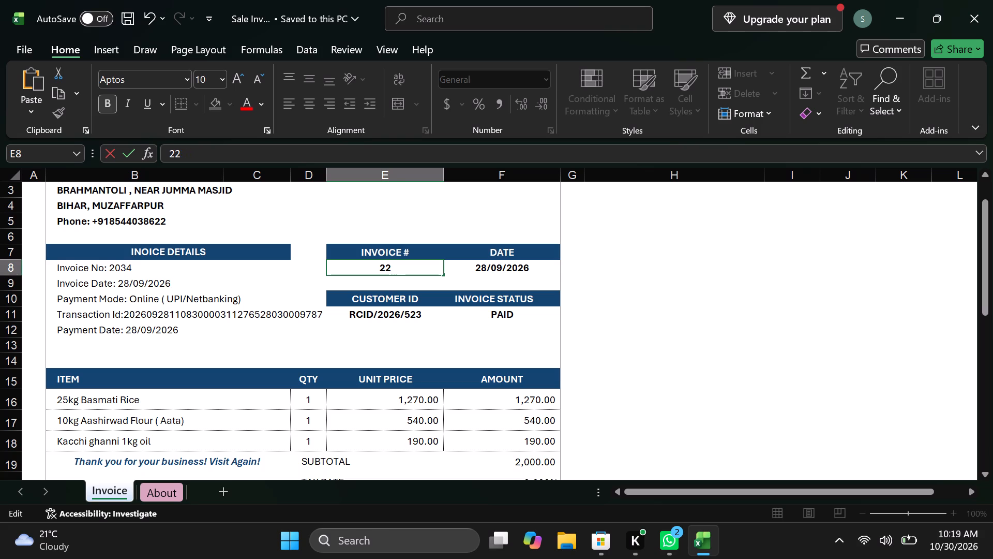
pyautogui.press('BackSpace')
pyautogui.write('184')
# Change the last two digits of the customer ID under the CUSTOMER ID heading to 87.
pyautogui.doubleClick(390, 315)
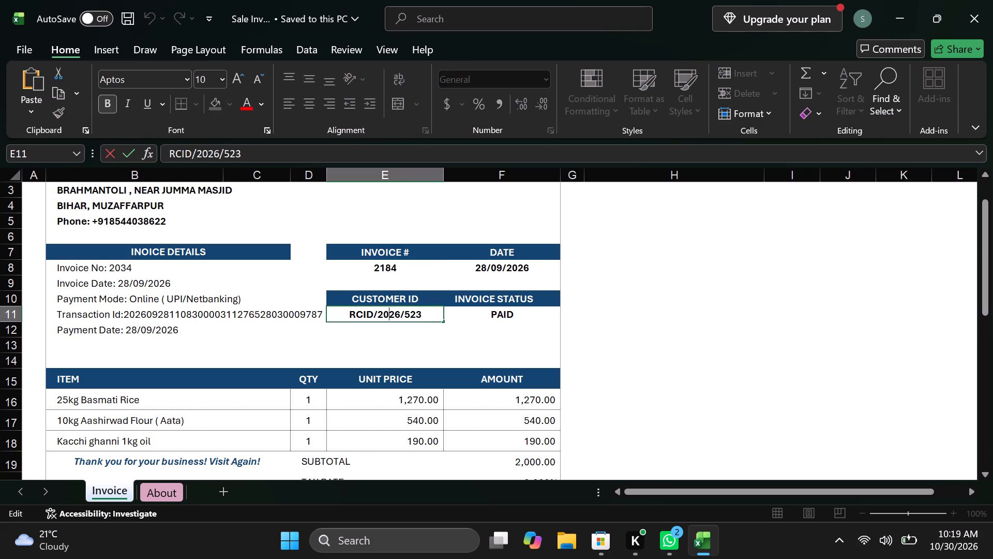
pyautogui.click(432, 313)
pyautogui.press('BackSpace')
pyautogui.press('BackSpace')
pyautogui.write('87')
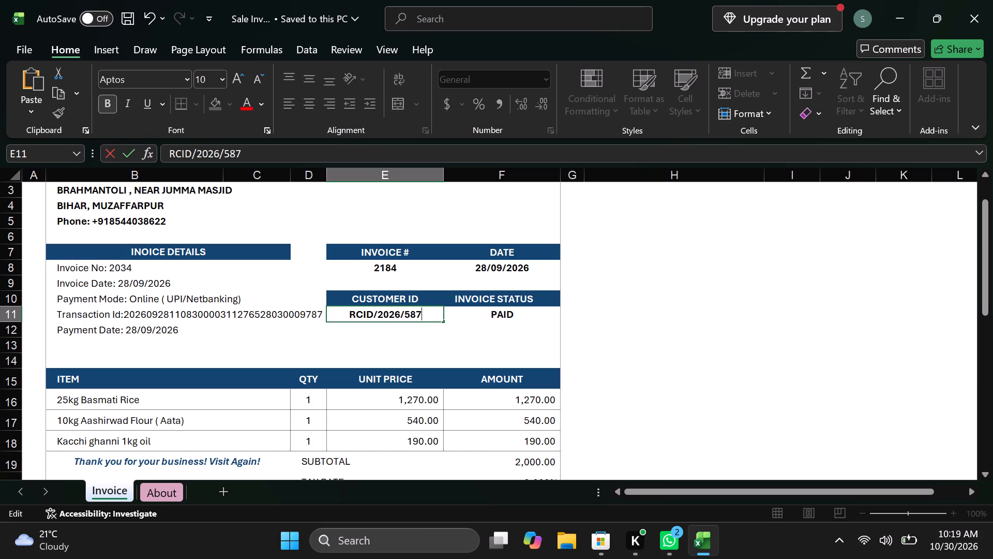
# Set the date under the DATE heading to 10/10/2026.
pyautogui.click(531, 266)
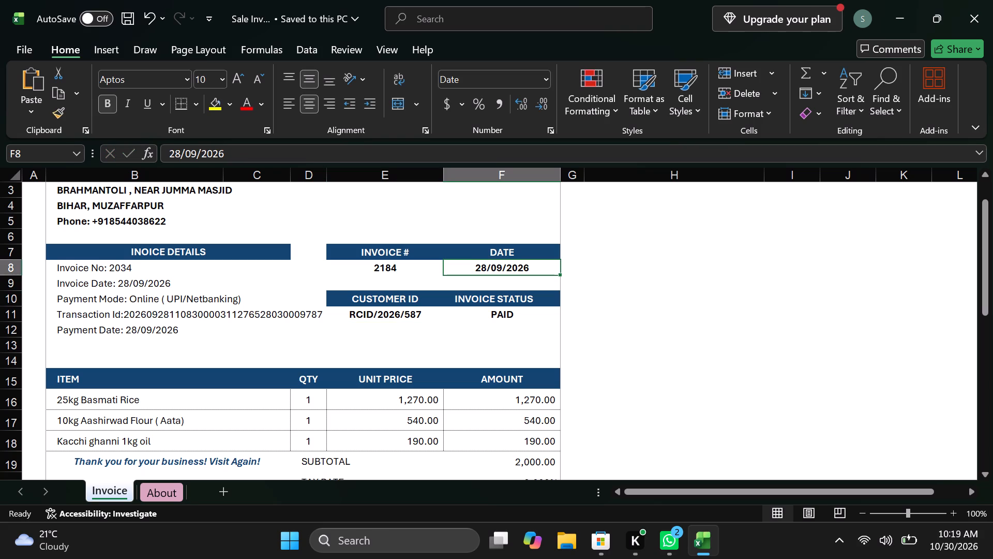
pyautogui.press('BackSpace')
pyautogui.write('10')
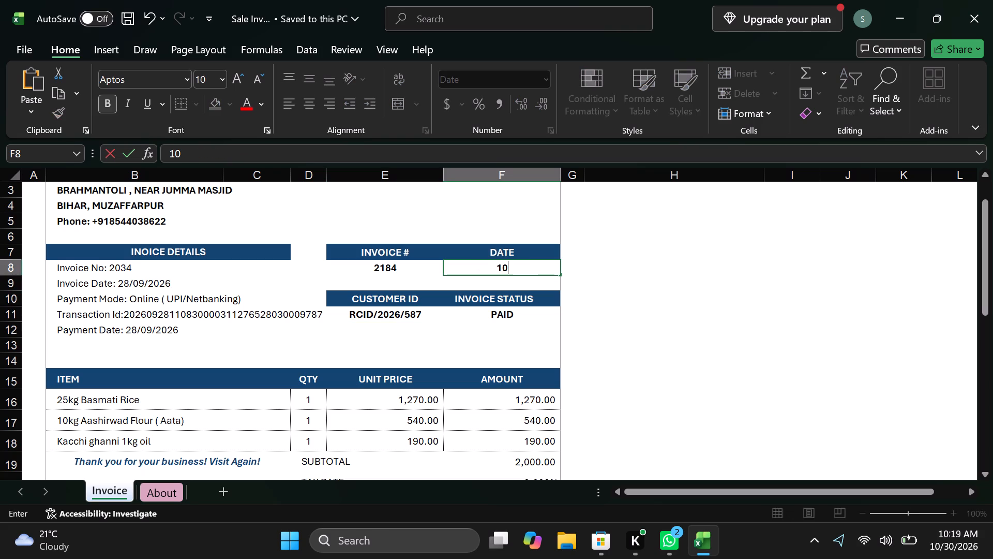
pyautogui.write('/10/2026')
pyautogui.click(491, 333)
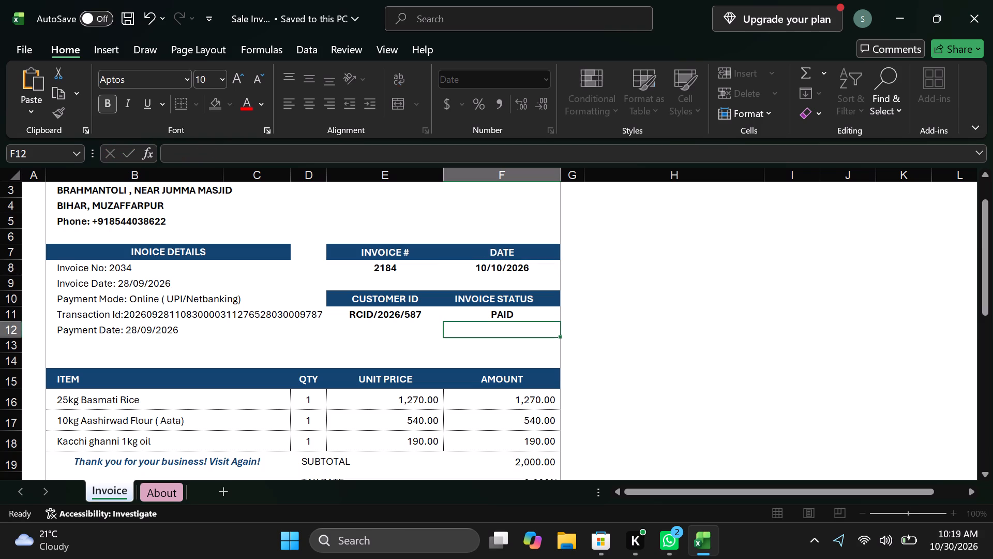
# Change the date on the Invoice Date line of the invoice details to 10/10/2026.
pyautogui.click(171, 286)
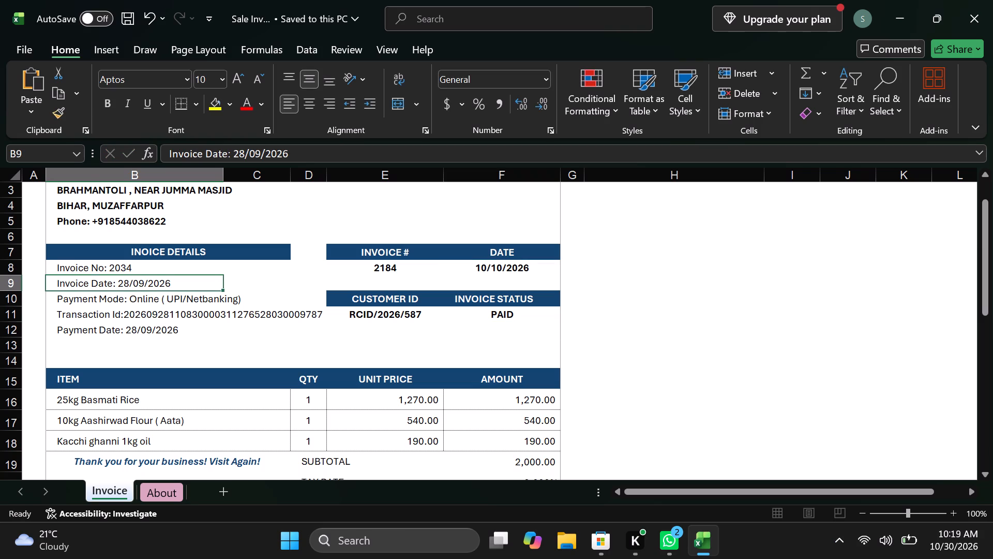
pyautogui.doubleClick(171, 286)
pyautogui.press('BackSpace')
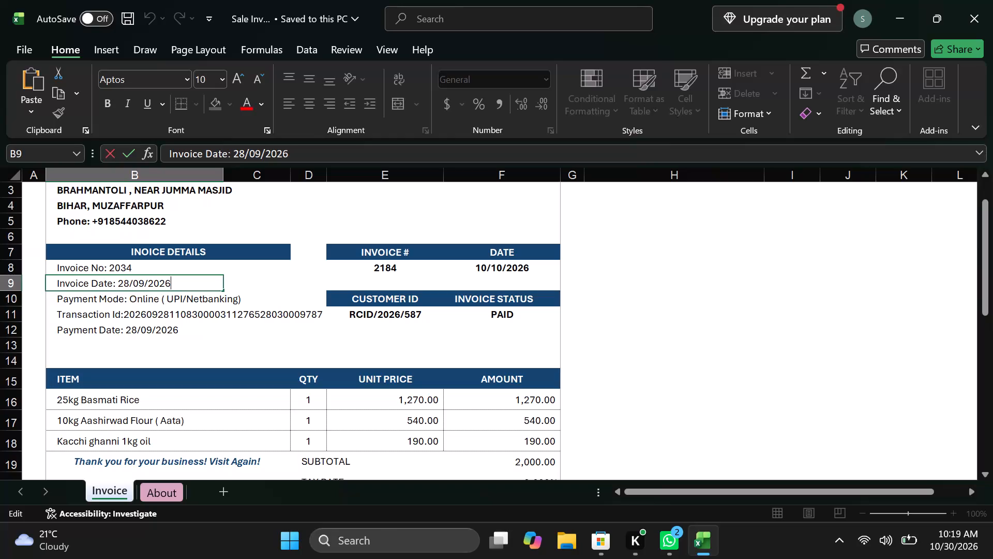
pyautogui.press('BackSpace')
pyautogui.press('BackSpace')
pyautogui.press('BackSpace')
pyautogui.press('BackSpace')
pyautogui.press('BackSpace')
pyautogui.press('BackSpace')
pyautogui.press('BackSpace')
pyautogui.press('BackSpace')
pyautogui.press('BackSpace')
pyautogui.write('10')
pyautogui.write('/10')
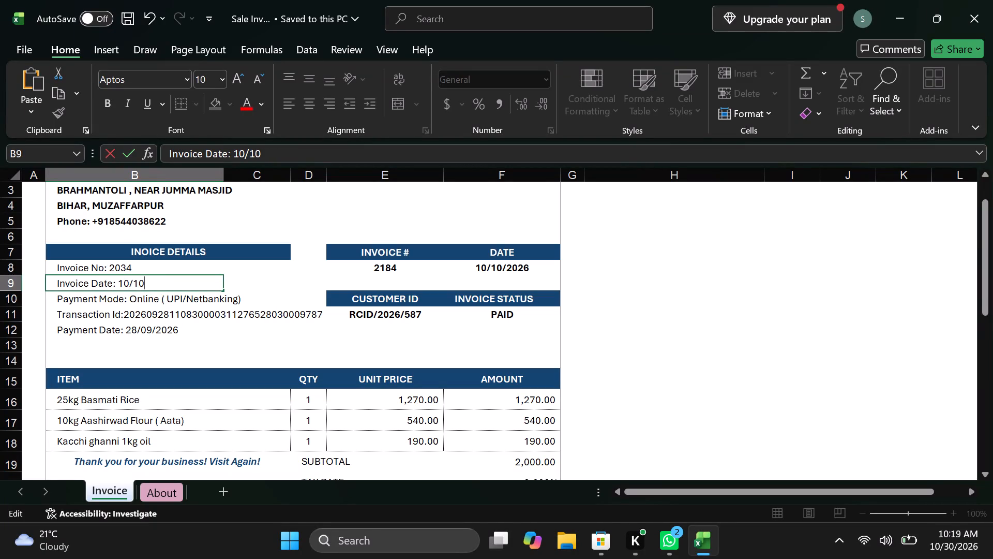
pyautogui.write('/2026')
pyautogui.click(305, 337)
# Change the date on the Payment Date line of the invoice details to 10/10/2026.
pyautogui.doubleClick(164, 339)
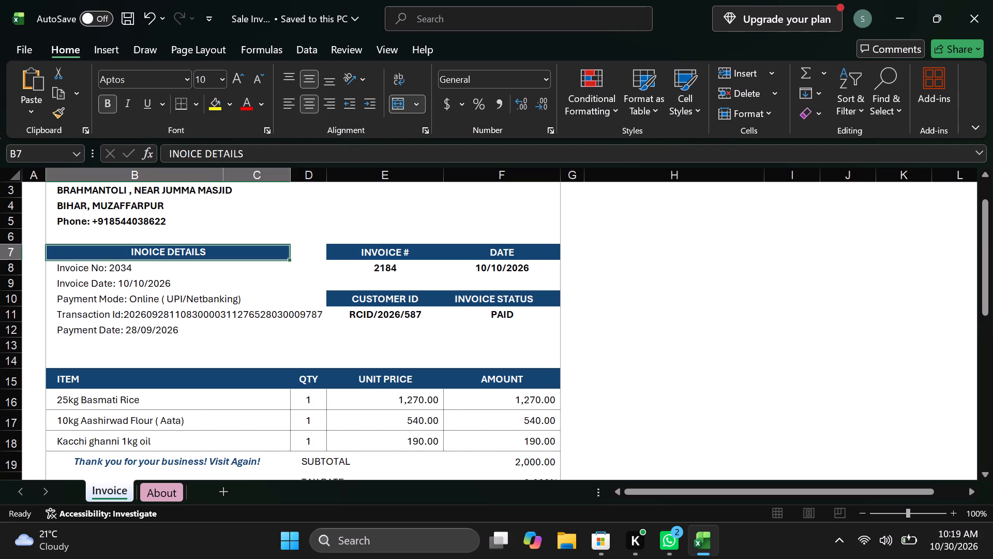
pyautogui.doubleClick(169, 334)
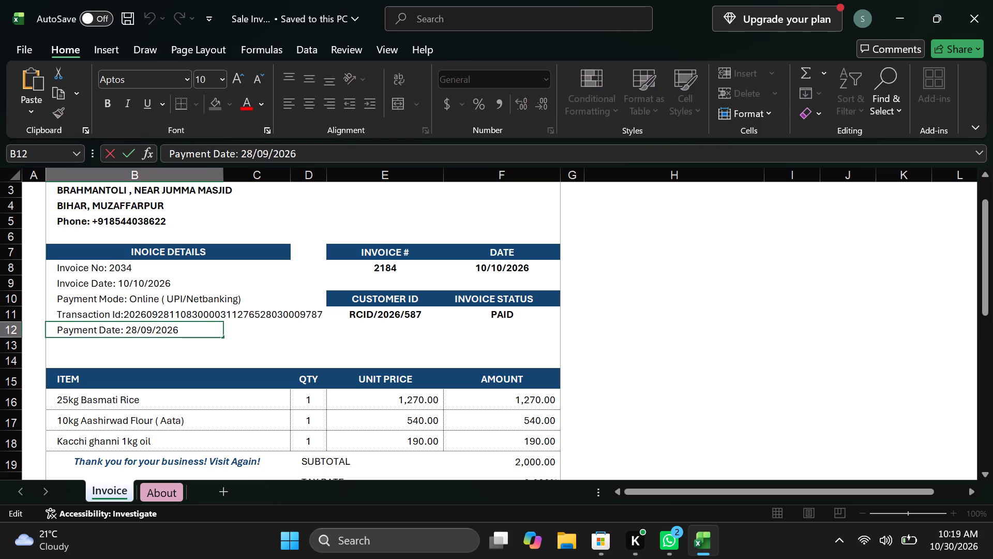
pyautogui.click(194, 332)
pyautogui.press('BackSpace')
pyautogui.press('BackSpace')
pyautogui.press('BackSpace')
pyautogui.press('BackSpace')
pyautogui.press('BackSpace')
pyautogui.press('BackSpace')
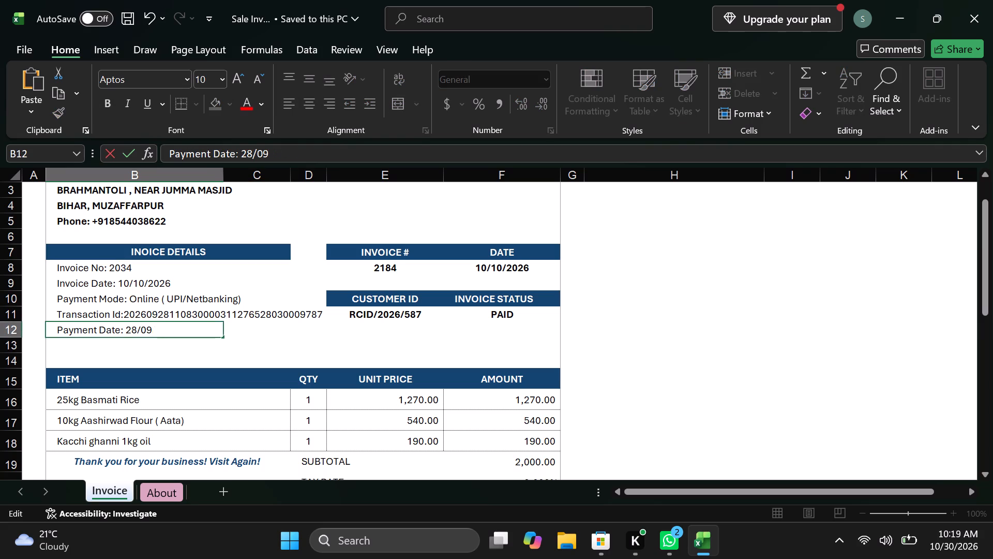
pyautogui.press('BackSpace')
pyautogui.press('BackSpace')
pyautogui.press('BackSpace')
pyautogui.press('BackSpace')
pyautogui.write('10/10/2026')
pyautogui.click(679, 325)
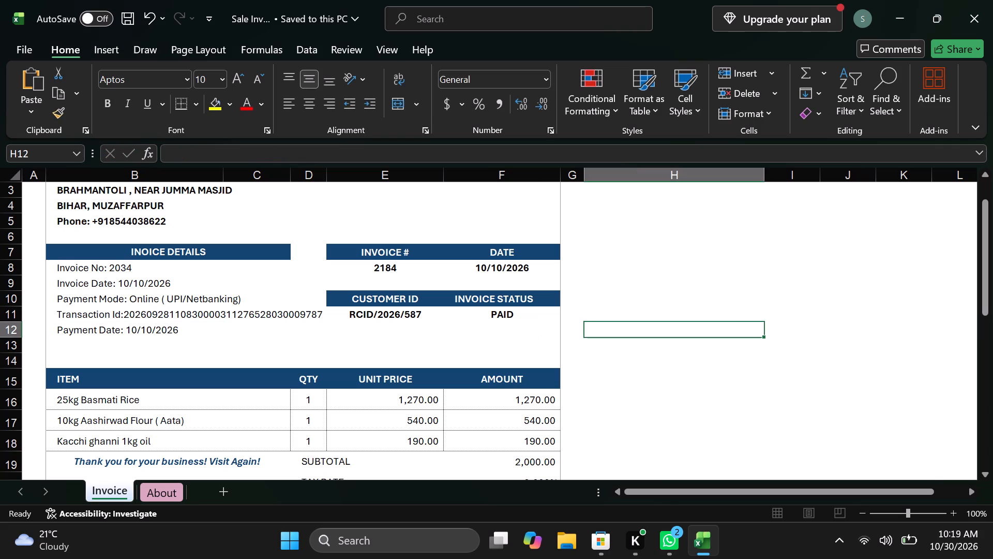
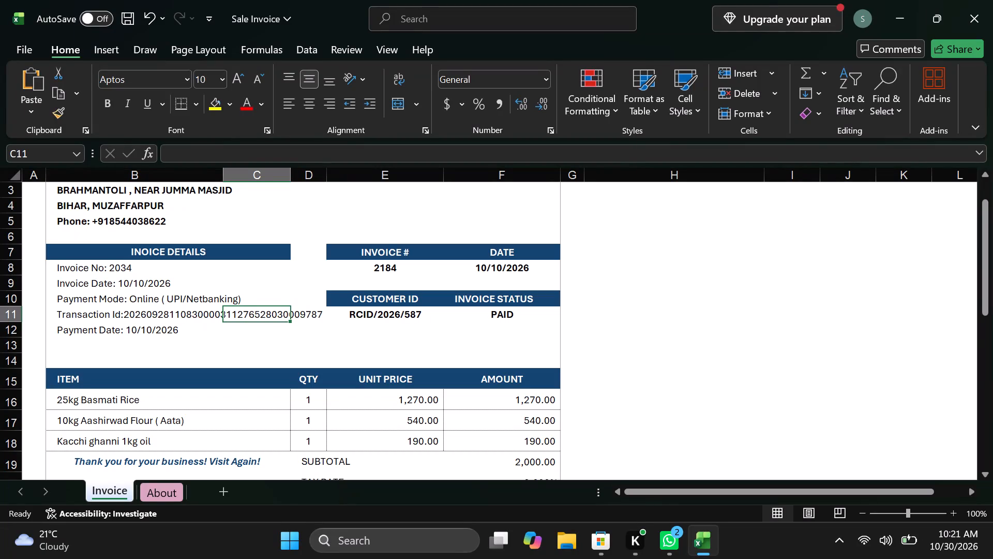
# Replace the number on the Transaction Id line of the invoice details with the copied transaction ID, keeping the line's label.
pyautogui.click(314, 319)
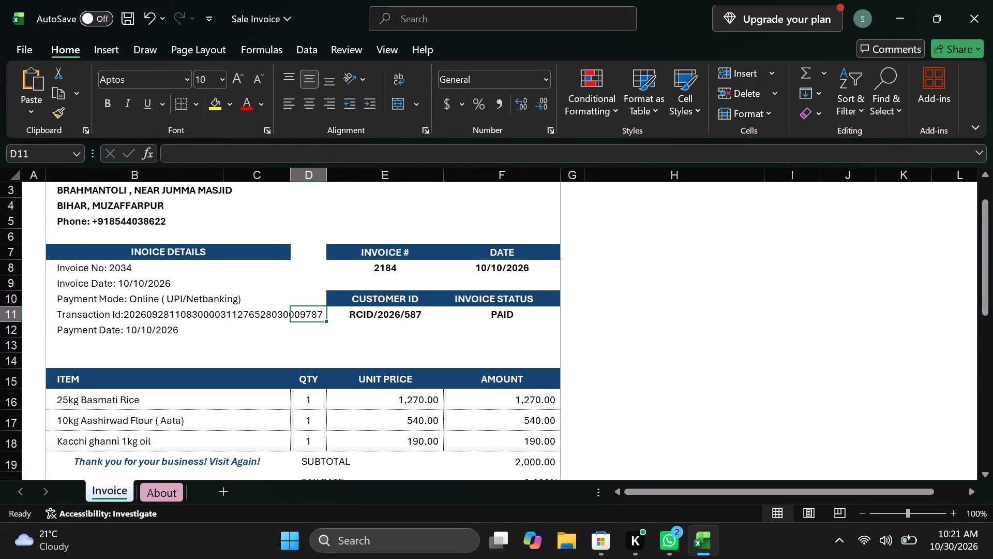
pyautogui.click(107, 315)
pyautogui.click(484, 153)
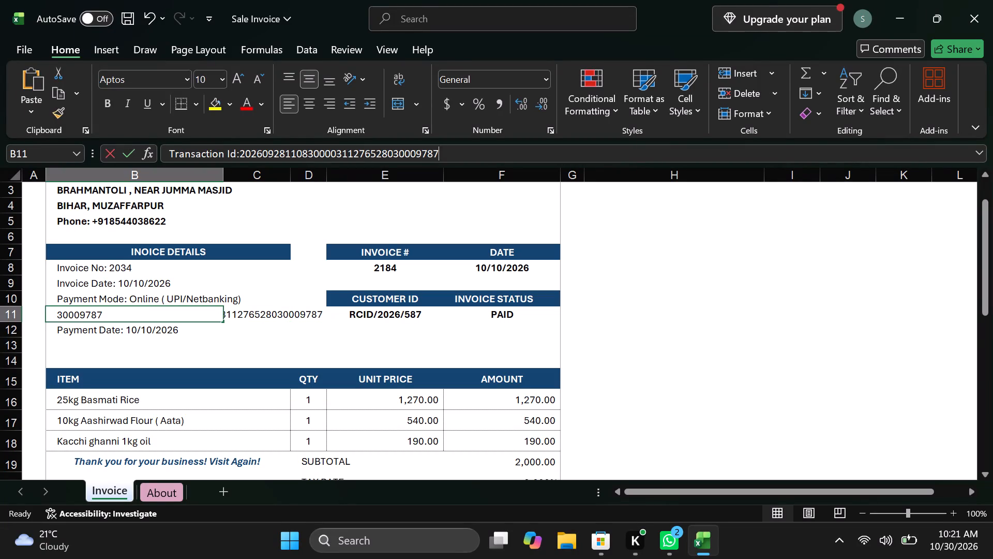
pyautogui.press('BackSpace')
pyautogui.press('BackSpace')
pyautogui.press('BackSpace')
pyautogui.press('BackSpace')
pyautogui.press('BackSpace')
pyautogui.press('BackSpace')
pyautogui.press('BackSpace')
pyautogui.press('BackSpace')
pyautogui.press('BackSpace')
pyautogui.press('BackSpace')
pyautogui.press('BackSpace')
pyautogui.press('BackSpace')
pyautogui.press('BackSpace')
pyautogui.press('BackSpace')
pyautogui.press('BackSpace')
pyautogui.press('BackSpace')
pyautogui.press('BackSpace')
pyautogui.press('BackSpace')
pyautogui.press('BackSpace')
pyautogui.press('BackSpace')
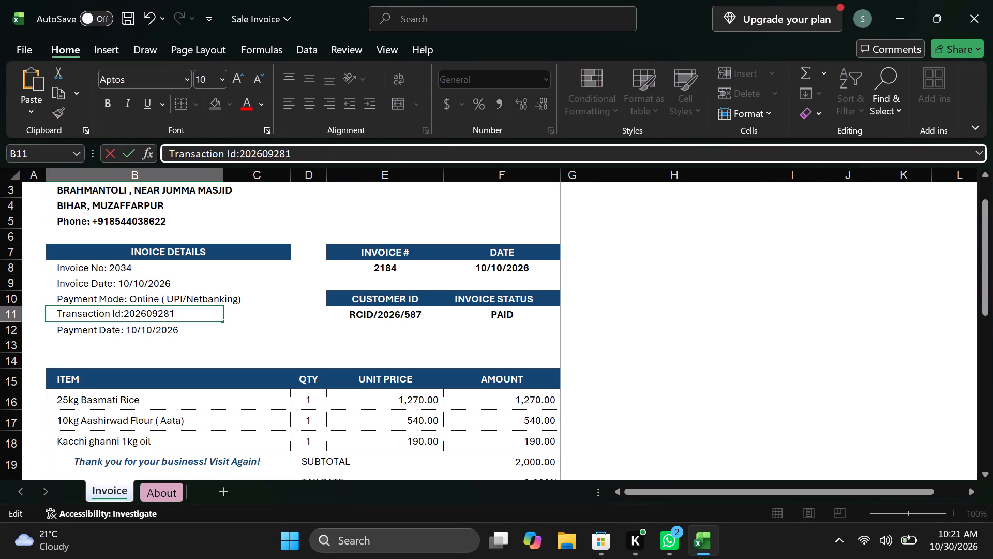
pyautogui.press('BackSpace')
pyautogui.press('BackSpace')
pyautogui.press('BackSpace')
pyautogui.press('BackSpace')
pyautogui.press('BackSpace')
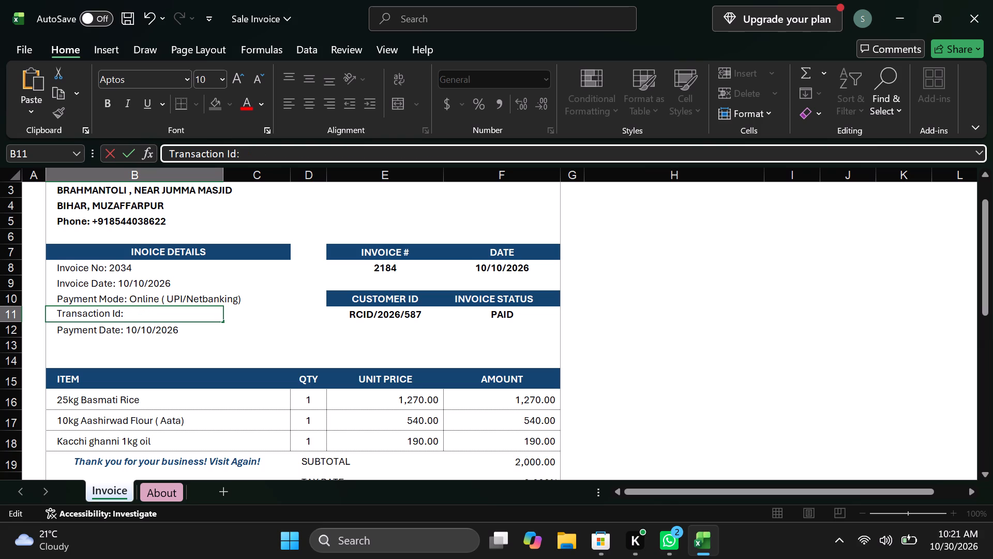
pyautogui.hotkey('ctrl', 'v')
pyautogui.click(751, 282)
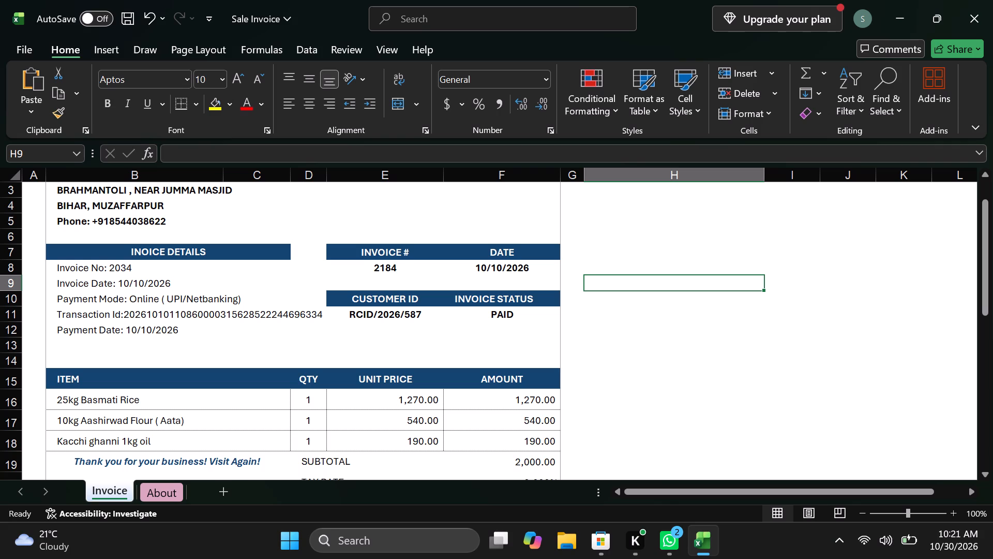
# Insert a blank row above the Kacchi ghanni 1kg oil line in the invoice's item table.
pyautogui.scroll(-1, 631, 339)
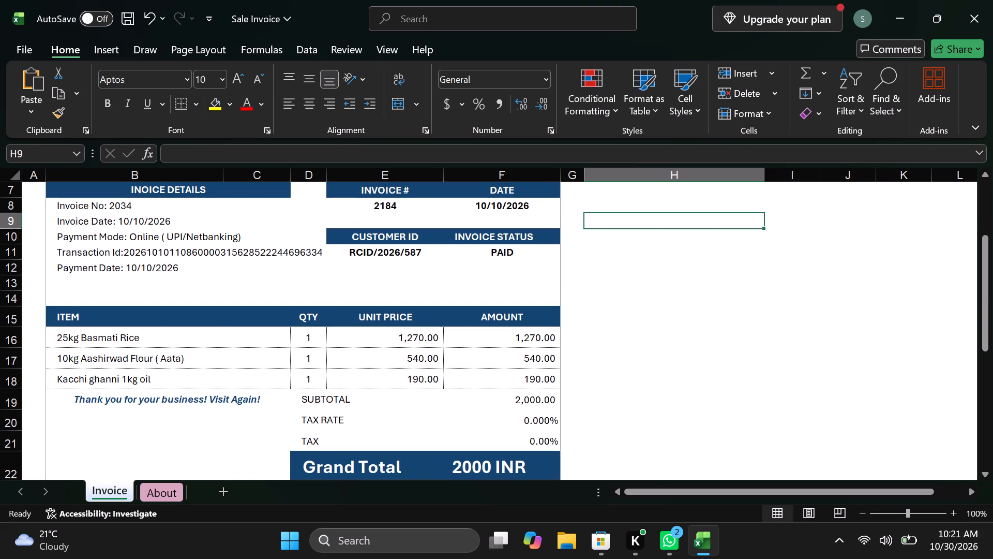
pyautogui.click(217, 334)
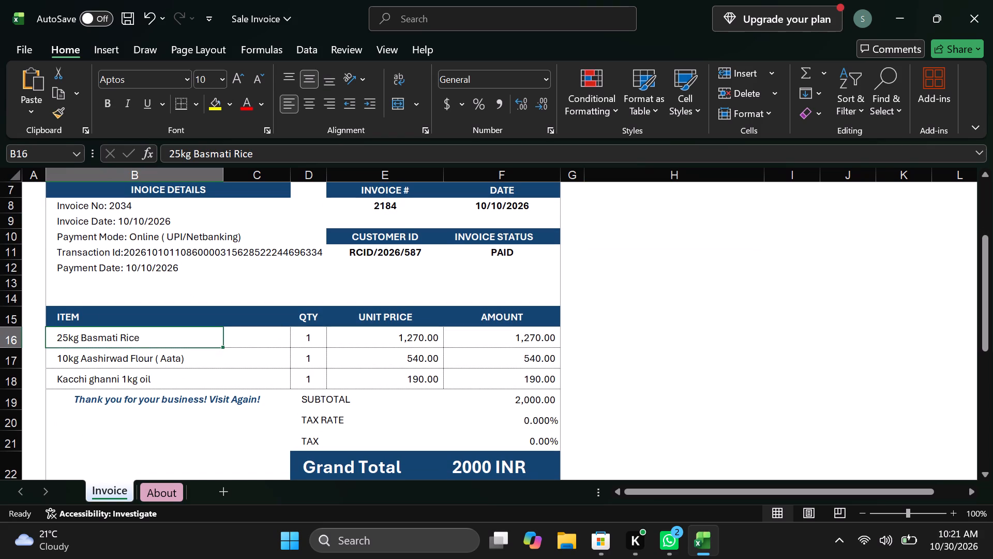
pyautogui.click(17, 381)
pyautogui.rightClick(17, 381)
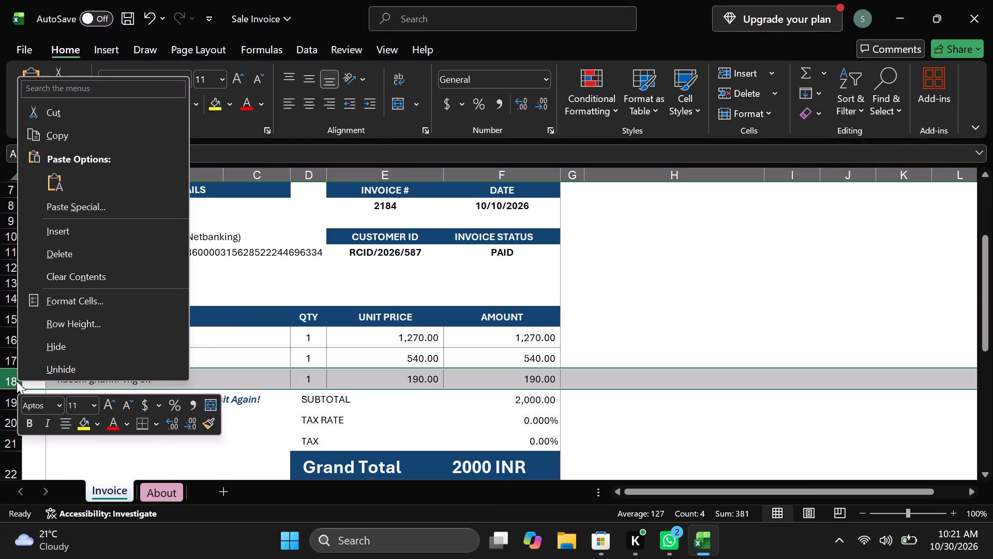
pyautogui.click(73, 225)
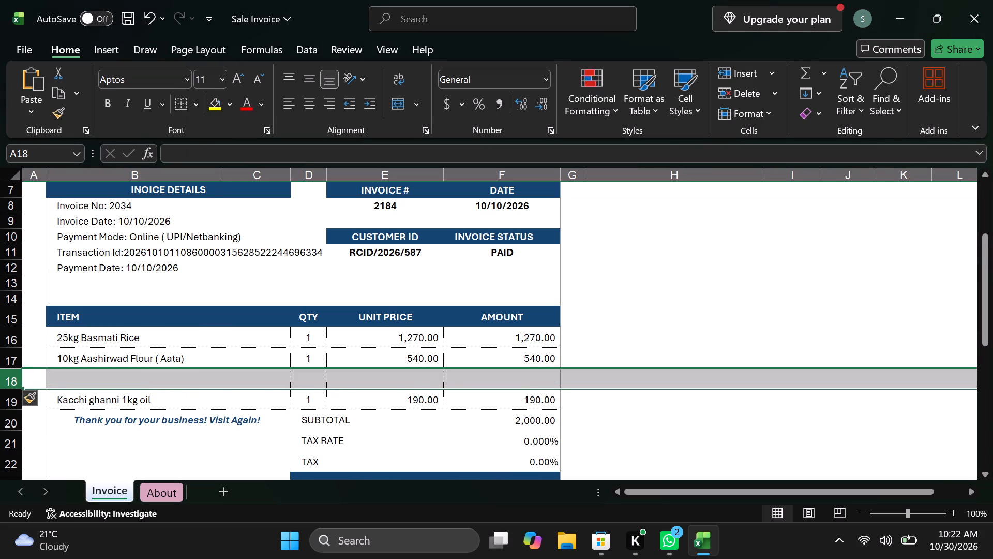
pyautogui.click(637, 371)
# Replace the item name on the first line of the item table with Refine.
pyautogui.click(186, 340)
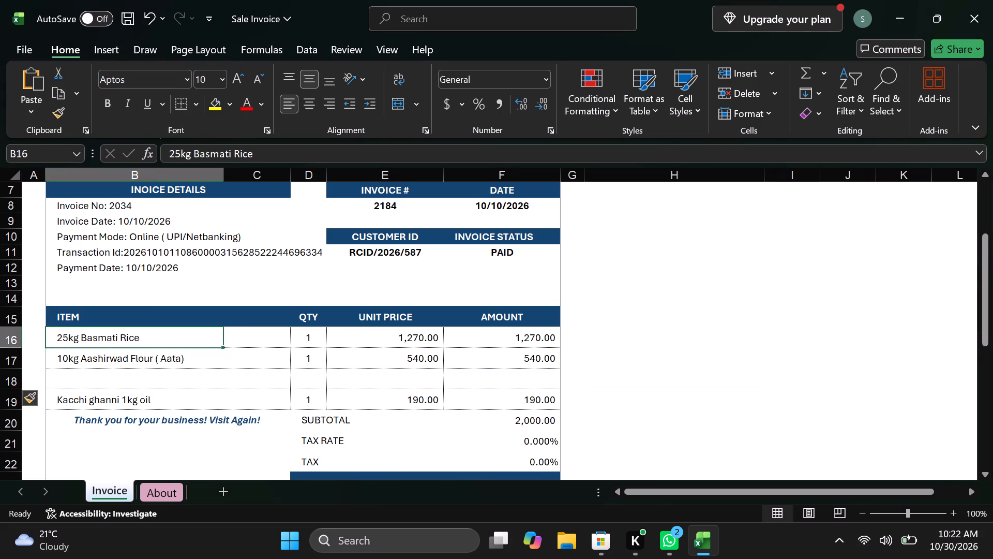
pyautogui.press('BackSpace')
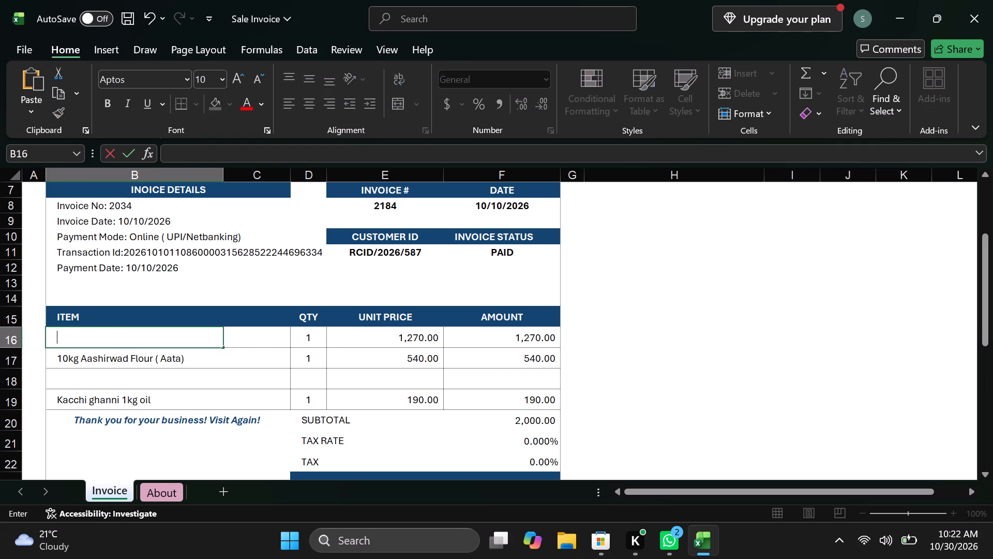
pyautogui.write('Re')
pyautogui.press('f')
pyautogui.write('ine')
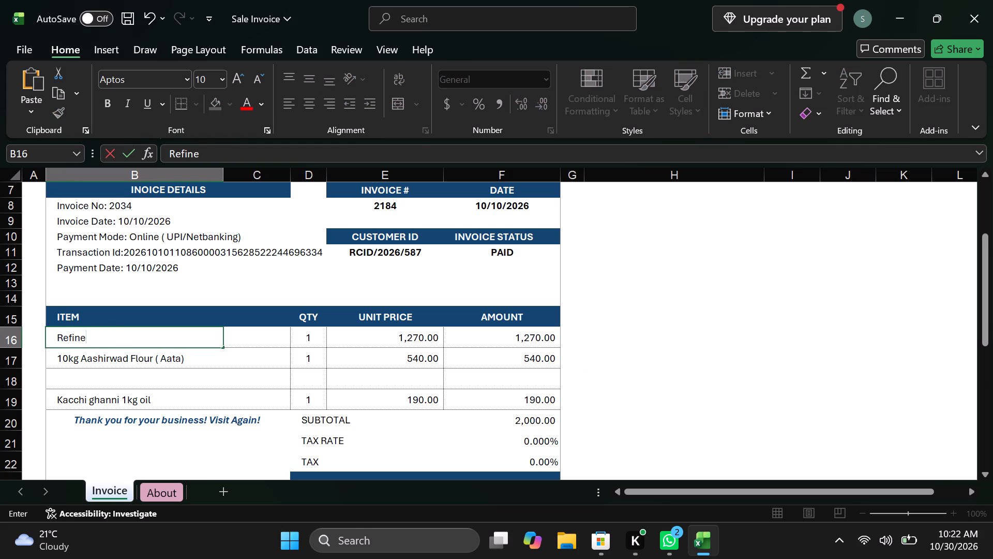
pyautogui.press('Tab')
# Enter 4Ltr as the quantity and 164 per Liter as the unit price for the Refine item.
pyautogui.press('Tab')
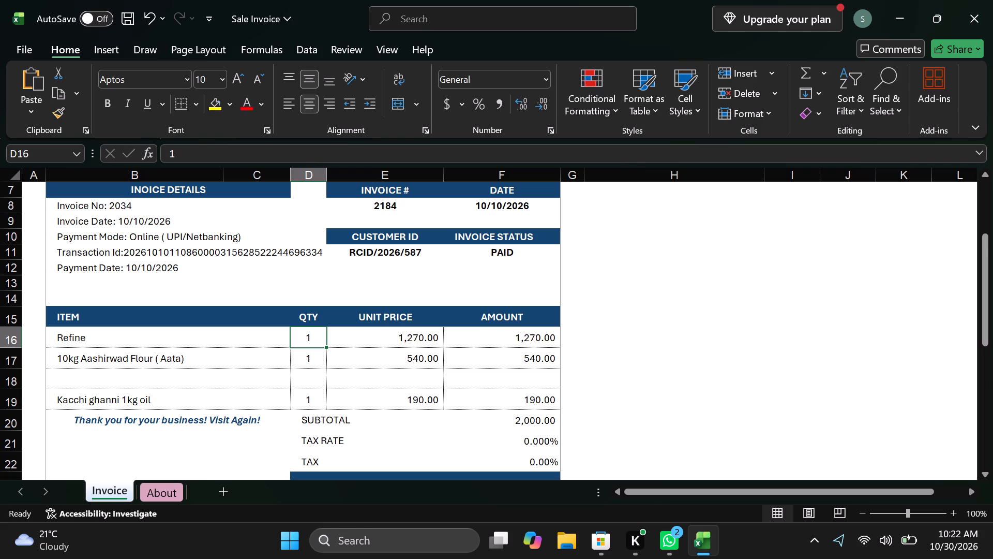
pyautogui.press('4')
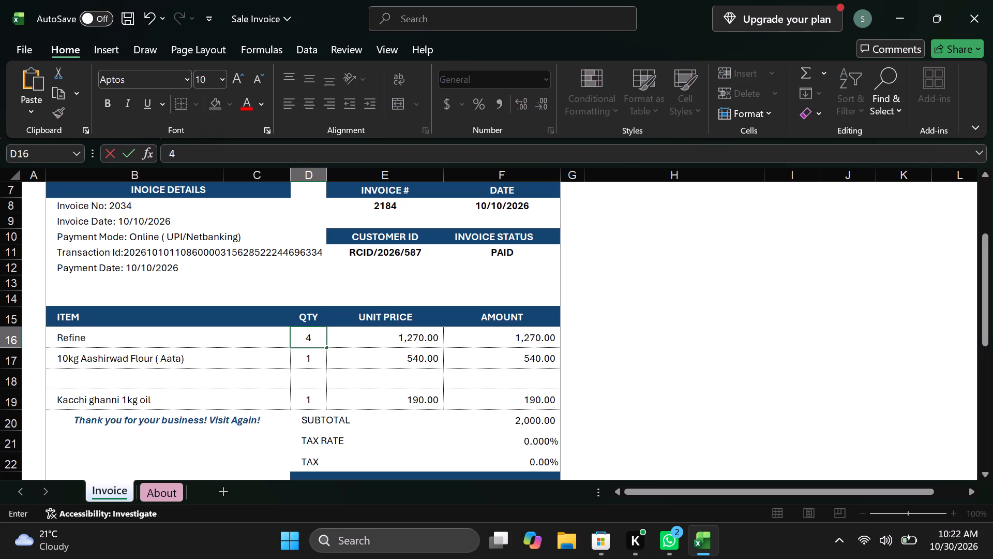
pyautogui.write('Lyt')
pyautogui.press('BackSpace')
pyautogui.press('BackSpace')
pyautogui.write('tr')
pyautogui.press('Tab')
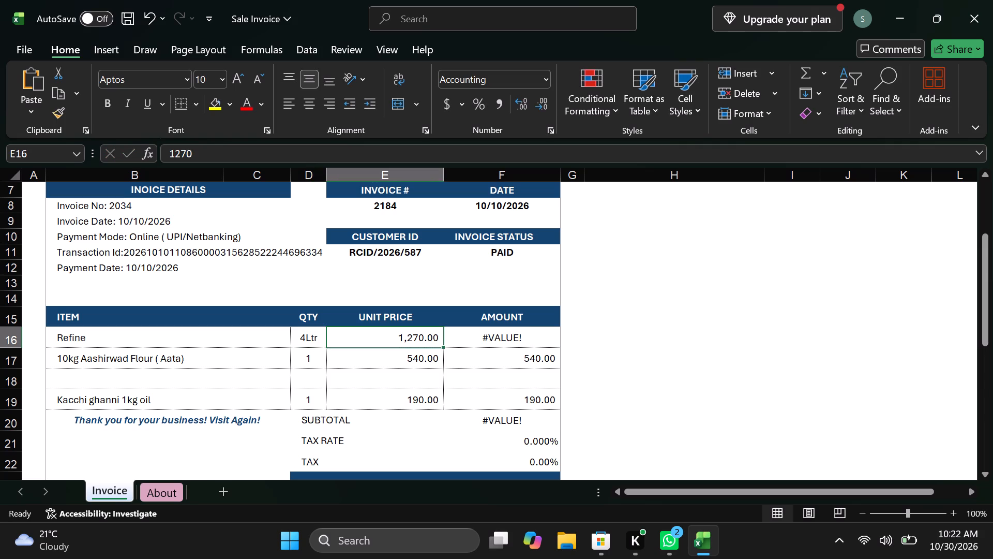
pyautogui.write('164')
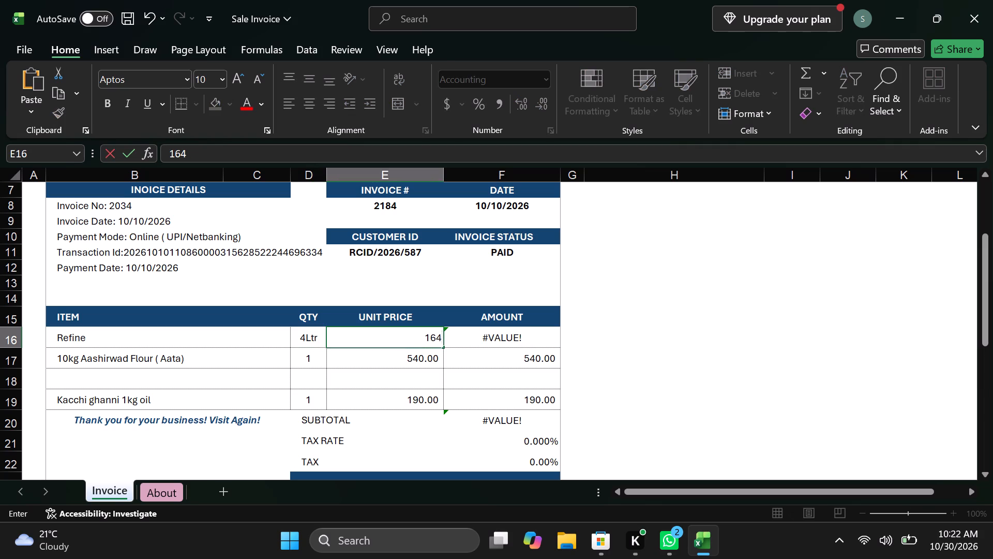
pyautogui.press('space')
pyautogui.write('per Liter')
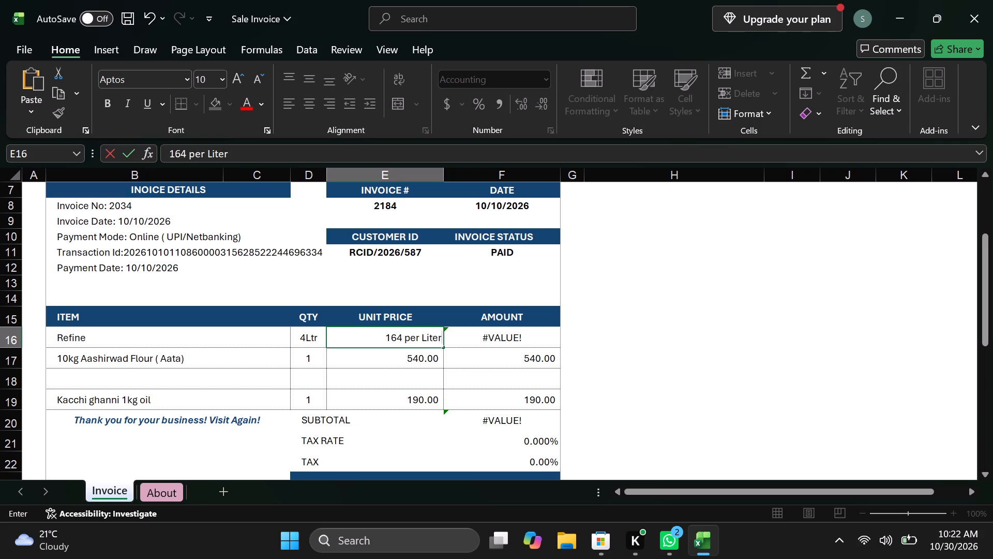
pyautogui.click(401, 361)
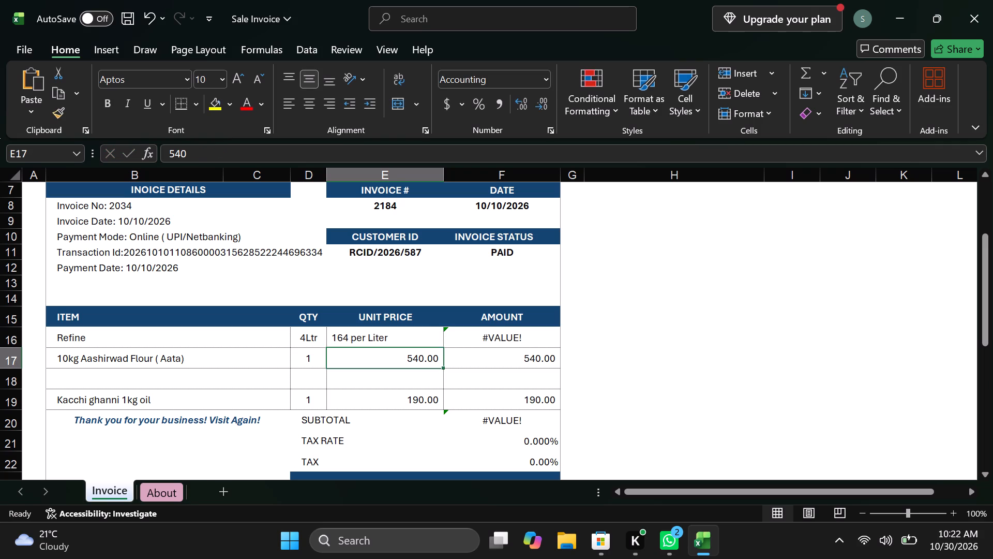
# Set the Refine item's quantity to the plain number 4, without a unit.
pyautogui.click(483, 341)
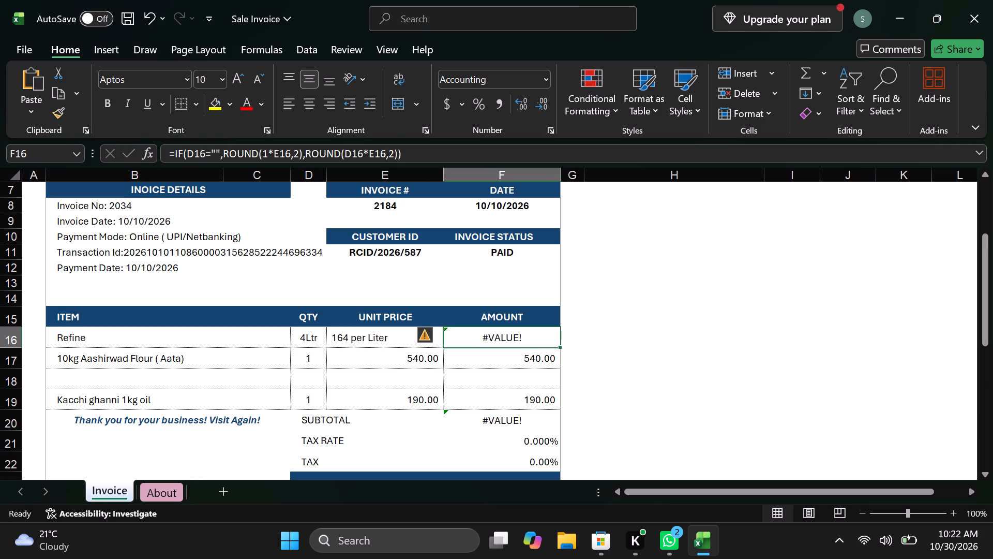
pyautogui.click(390, 339)
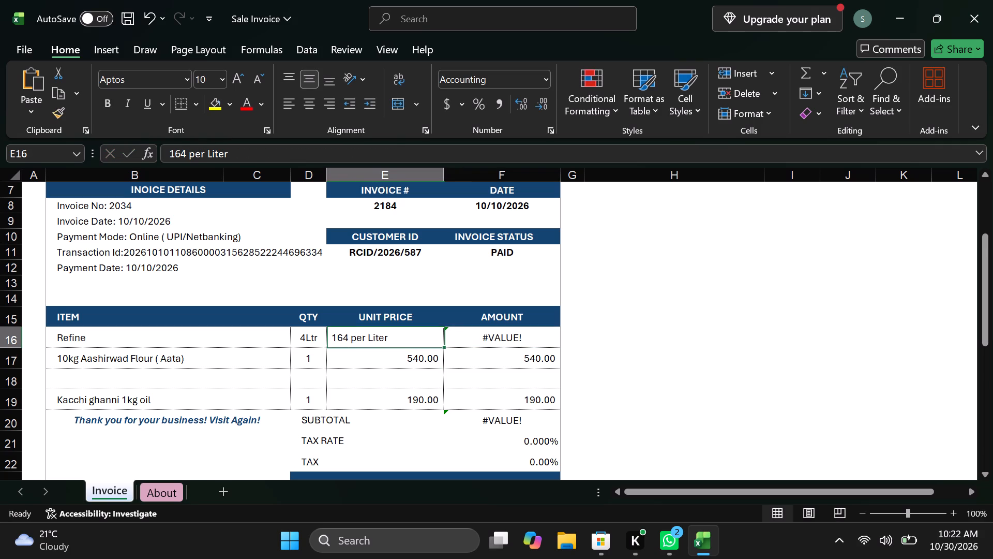
pyautogui.click(320, 340)
pyautogui.doubleClick(320, 340)
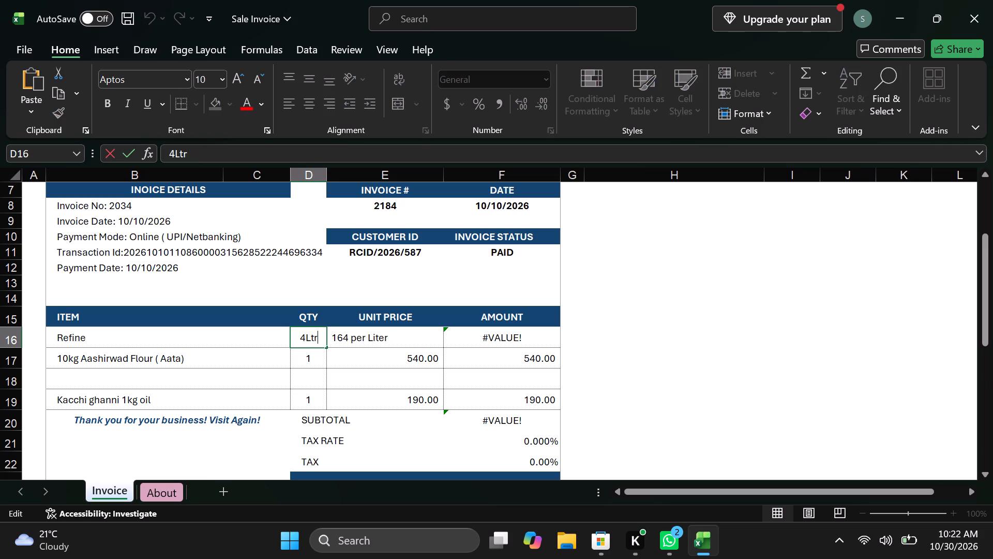
pyautogui.click(320, 340)
pyautogui.press('BackSpace')
pyautogui.press('BackSpace')
pyautogui.press('BackSpace')
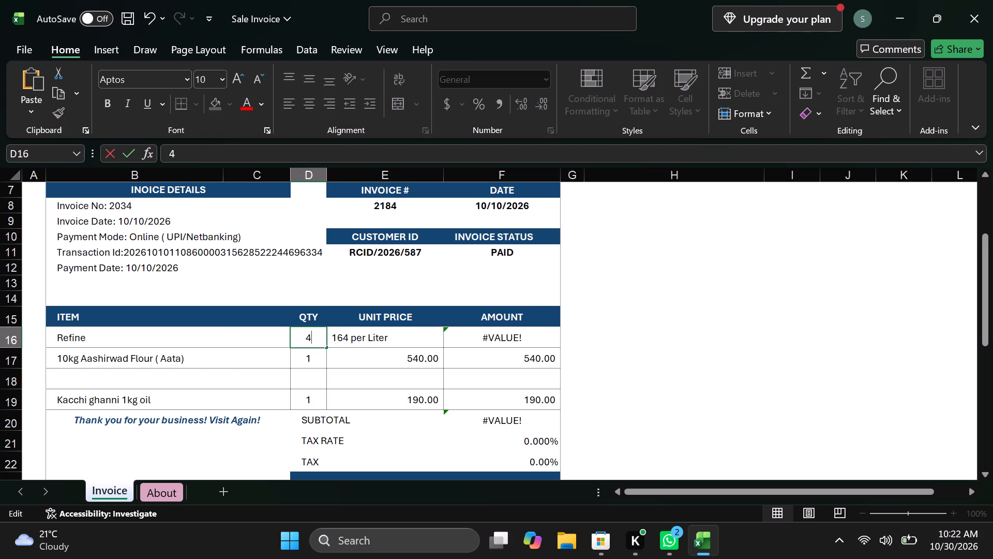
# Set the Refine item's unit price to the plain number 164, without any text.
pyautogui.click(400, 343)
pyautogui.click(411, 340)
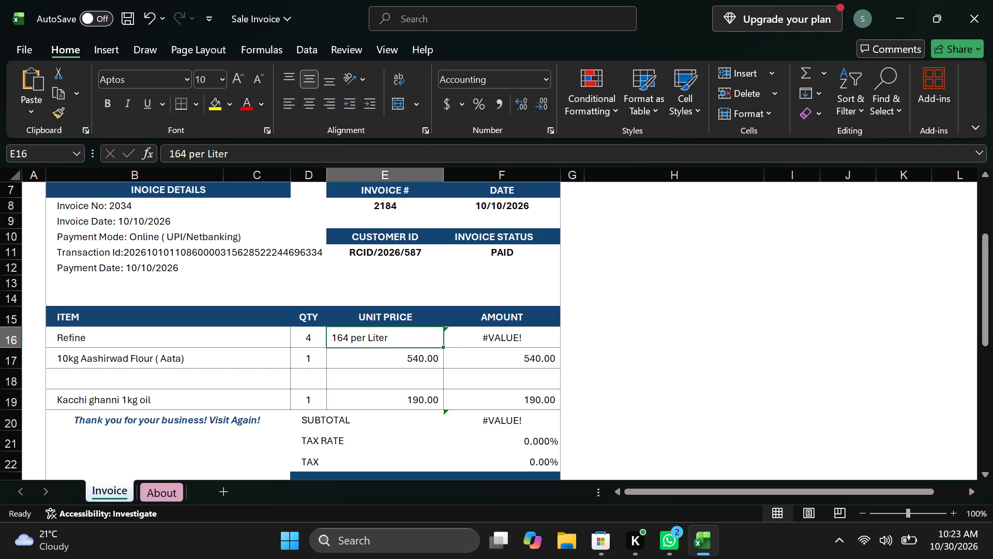
pyautogui.press('BackSpace')
pyautogui.write('165')
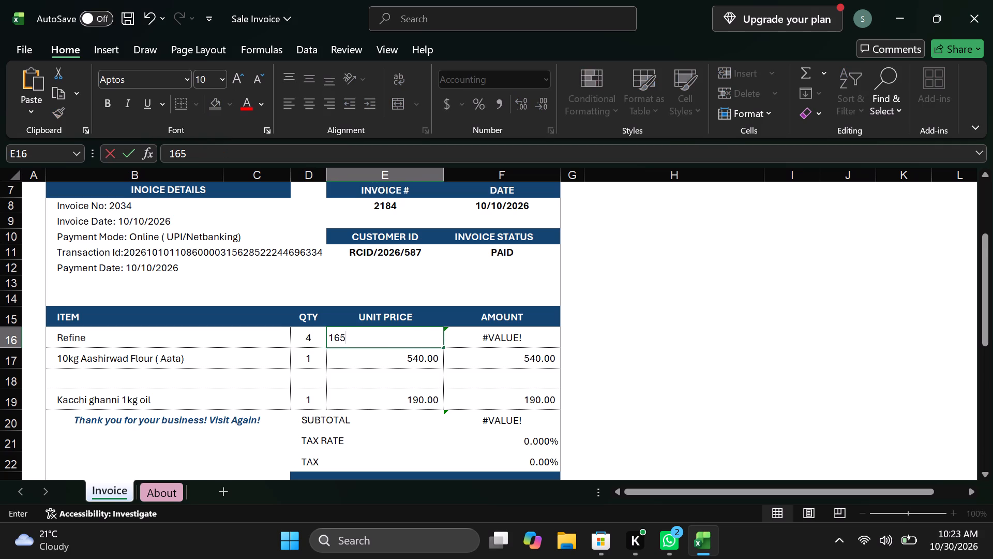
pyautogui.press('BackSpace')
pyautogui.press('4')
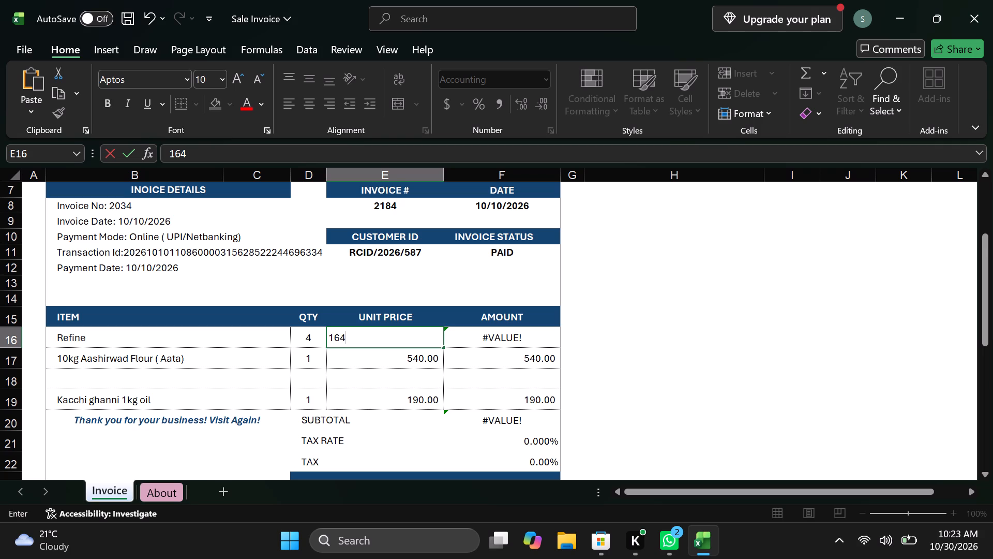
pyautogui.click(451, 381)
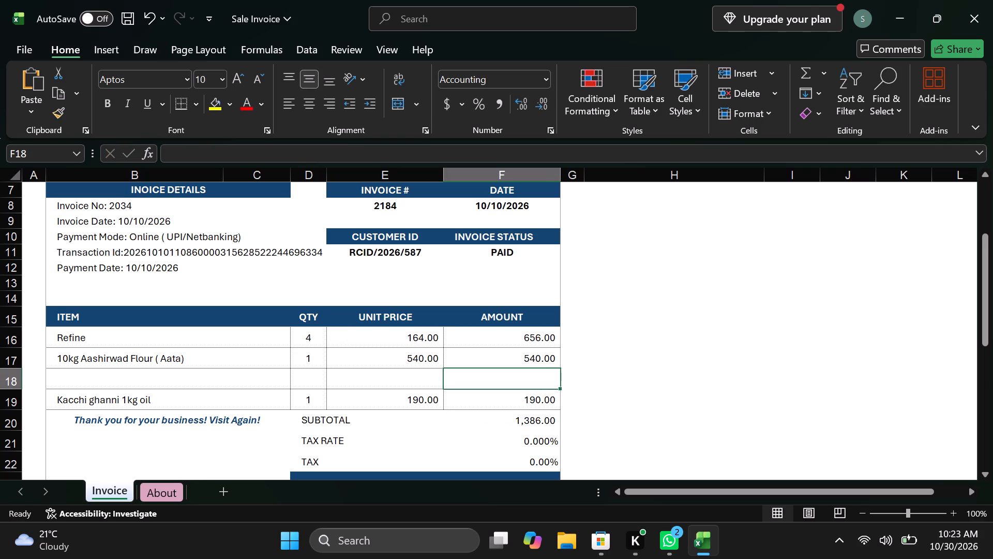
# Replace the second item line with Maida, entering quantity 5 and unit price 30.
pyautogui.click(163, 359)
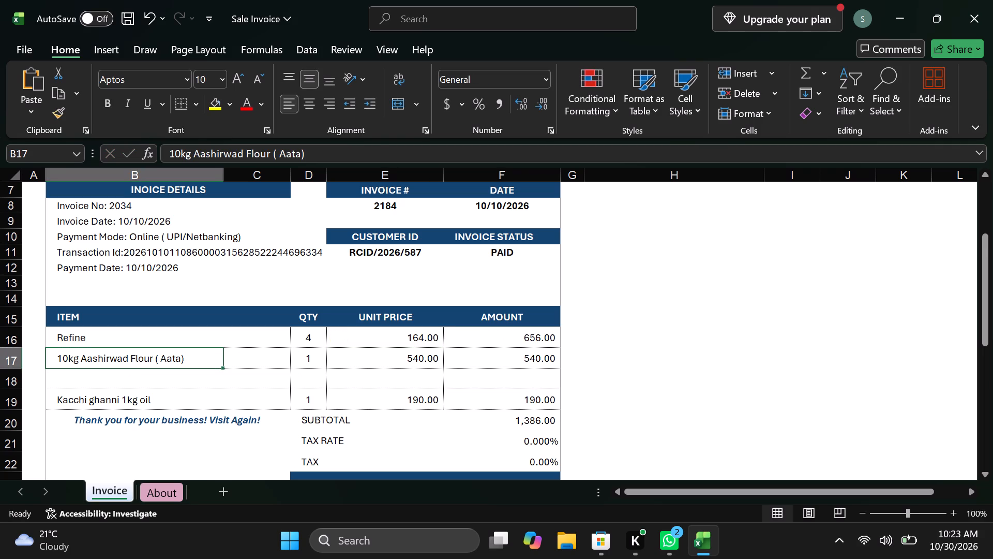
pyautogui.press('BackSpace')
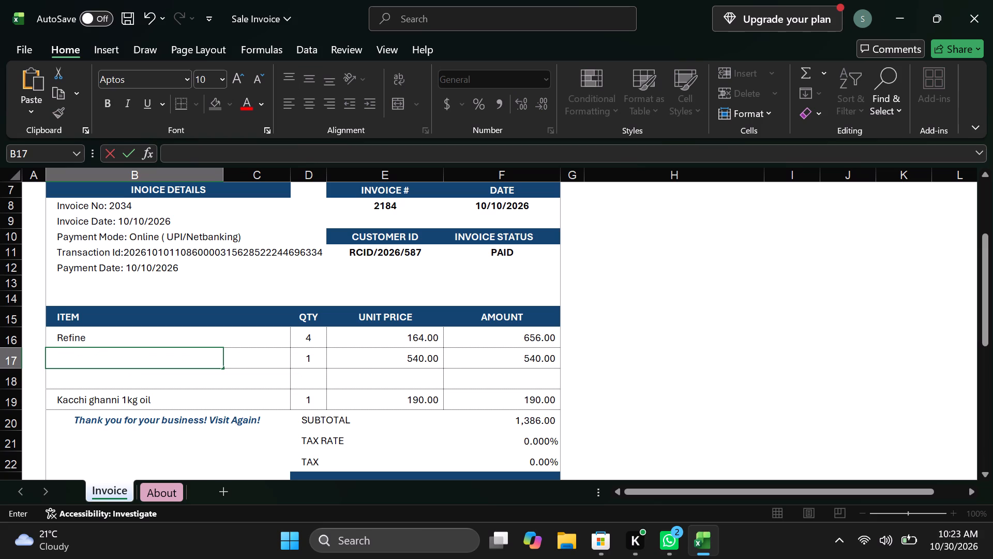
pyautogui.press('n')
pyautogui.press('BackSpace')
pyautogui.write('Maida')
pyautogui.press('Tab')
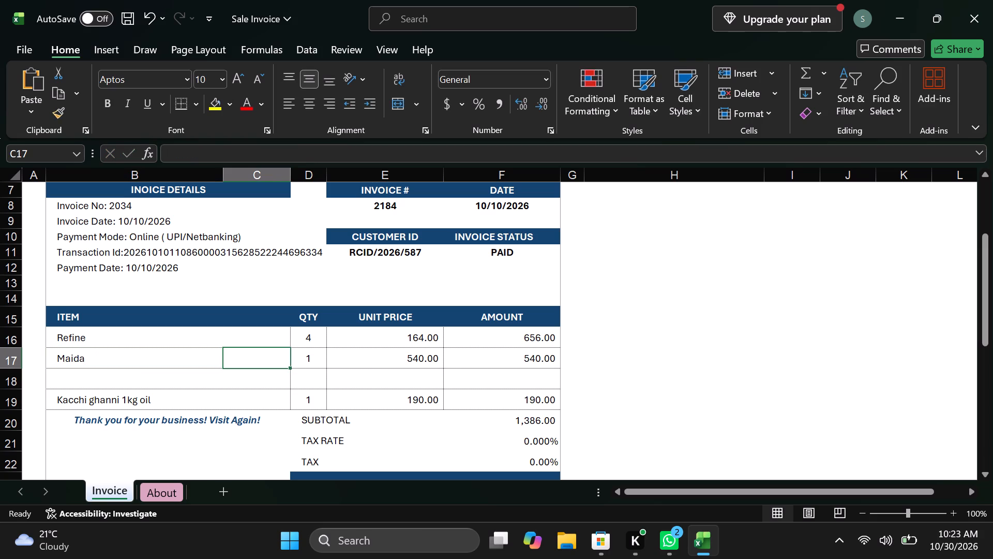
pyautogui.press('Tab')
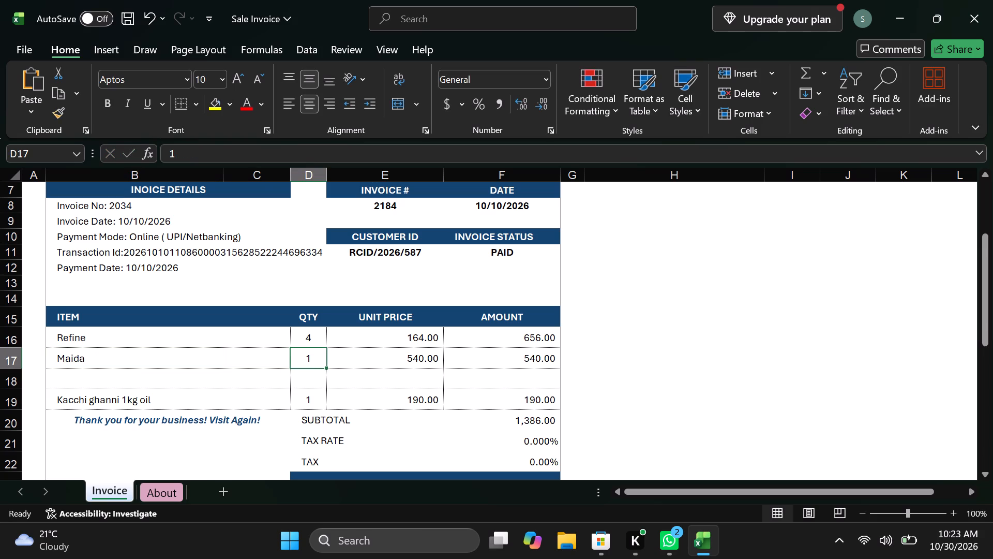
pyautogui.press('5')
pyautogui.press('Tab')
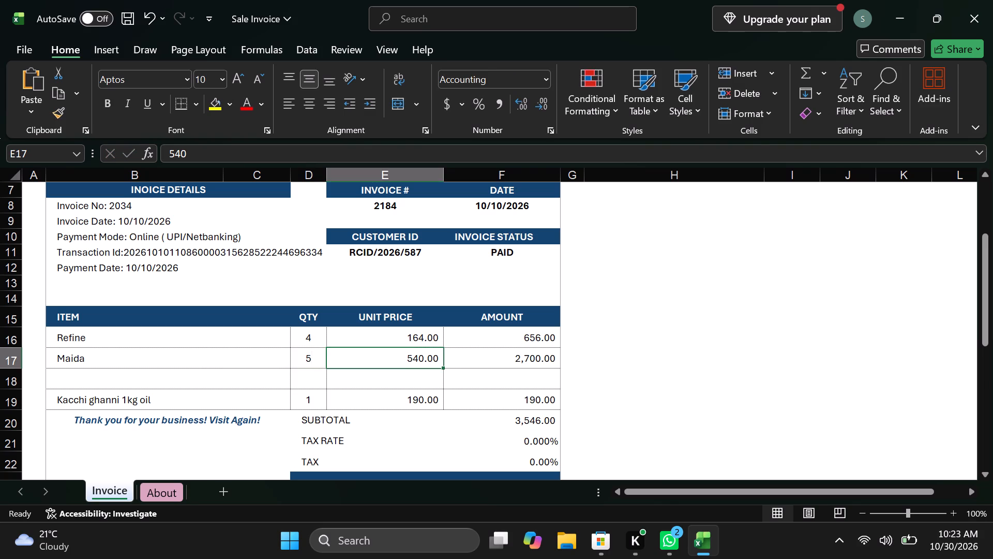
pyautogui.write('30')
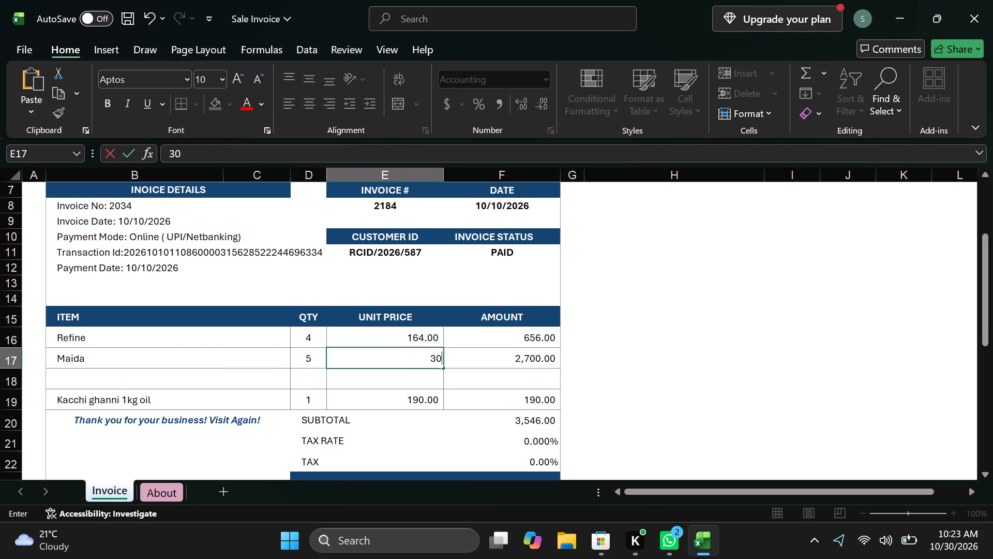
pyautogui.click(129, 388)
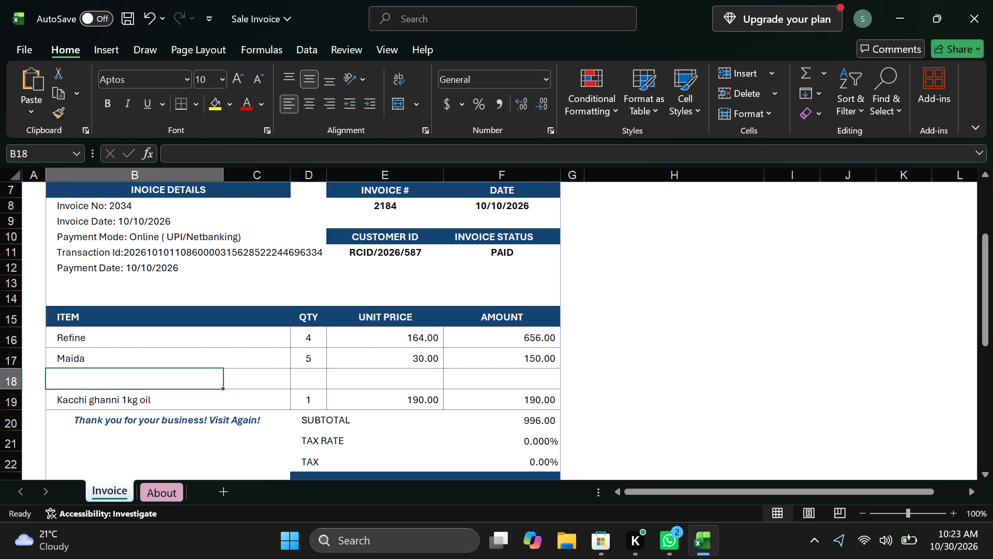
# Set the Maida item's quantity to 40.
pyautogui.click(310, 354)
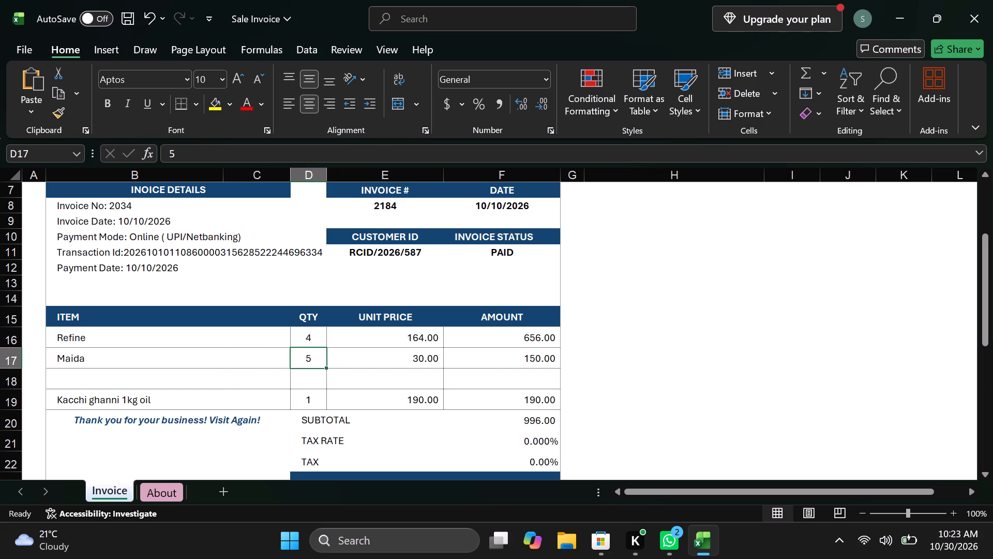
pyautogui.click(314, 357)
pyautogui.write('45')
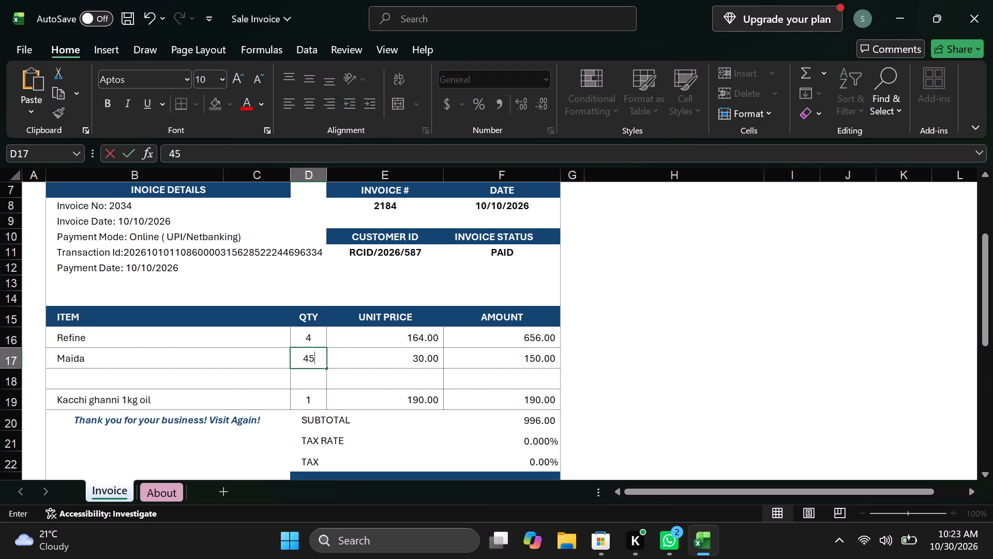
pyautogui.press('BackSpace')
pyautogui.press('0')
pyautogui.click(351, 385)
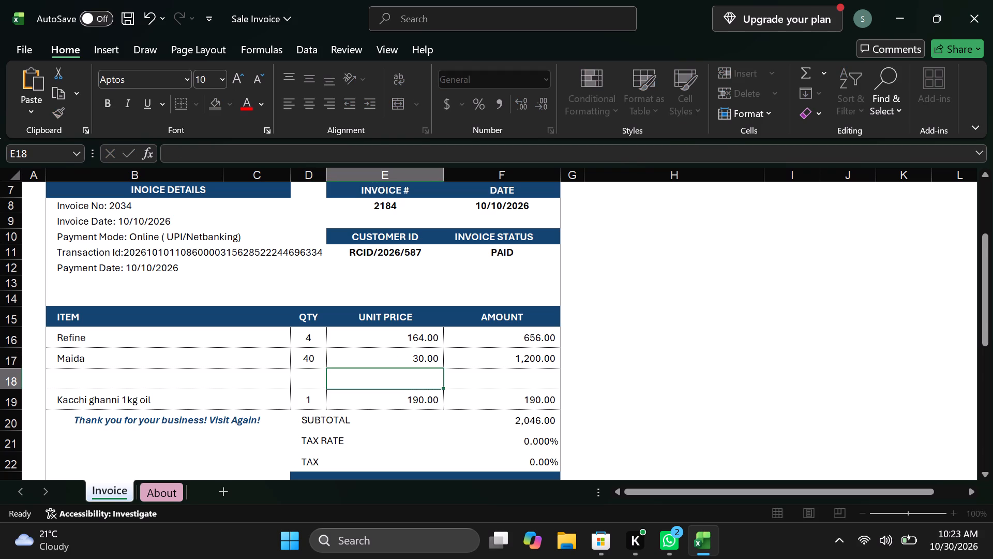
# Set the Maida item's quantity to 4 and its unit price to 40.
pyautogui.click(320, 359)
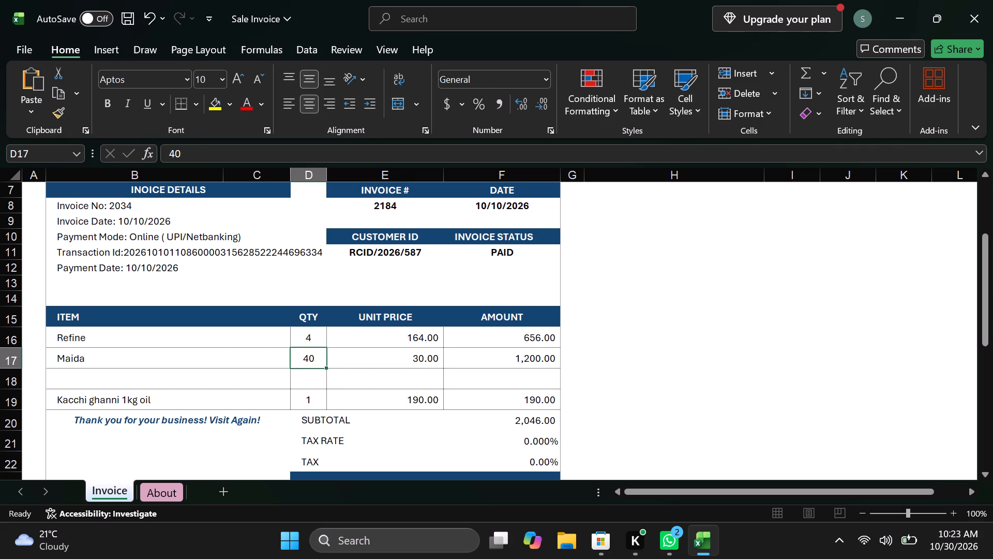
pyautogui.press('BackSpace')
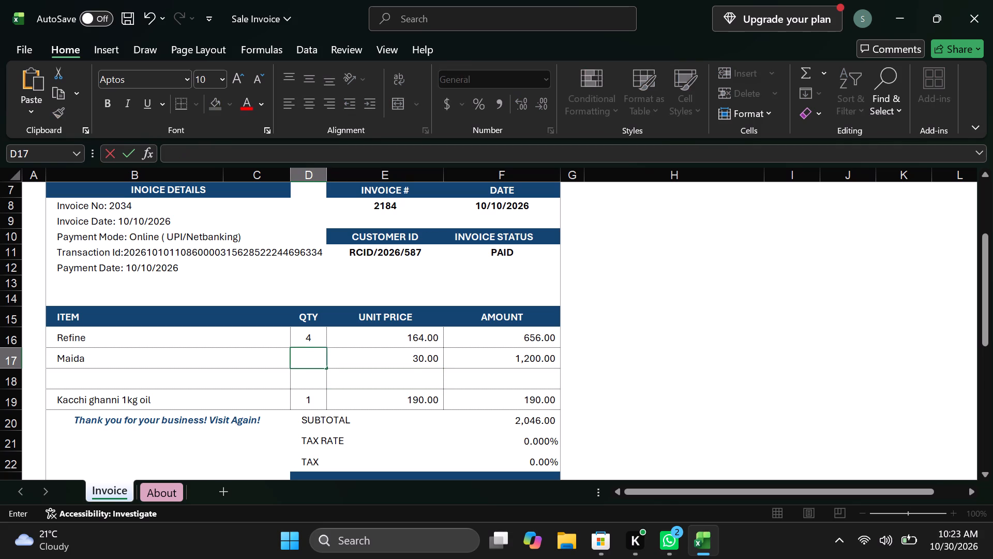
pyautogui.press('4')
pyautogui.click(420, 366)
pyautogui.write('40')
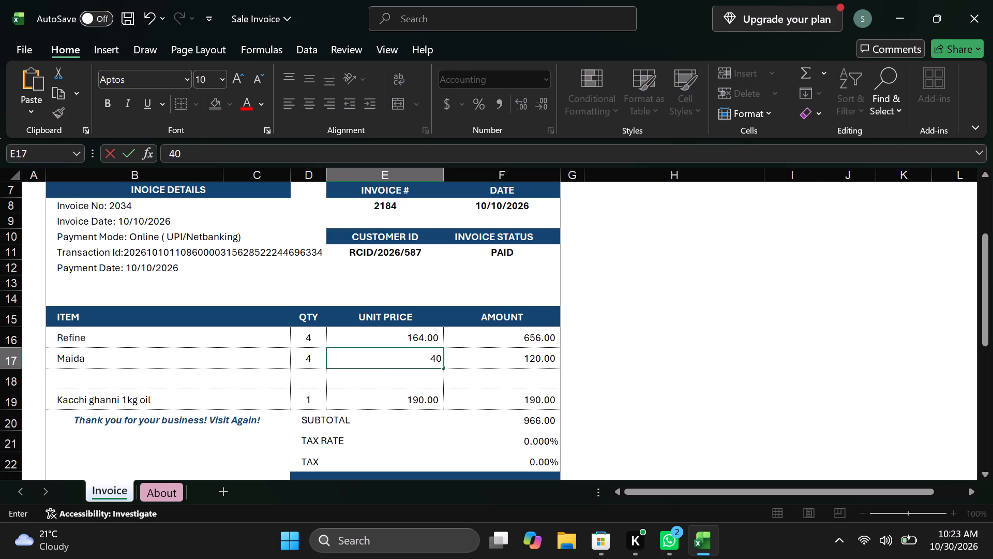
pyautogui.click(402, 381)
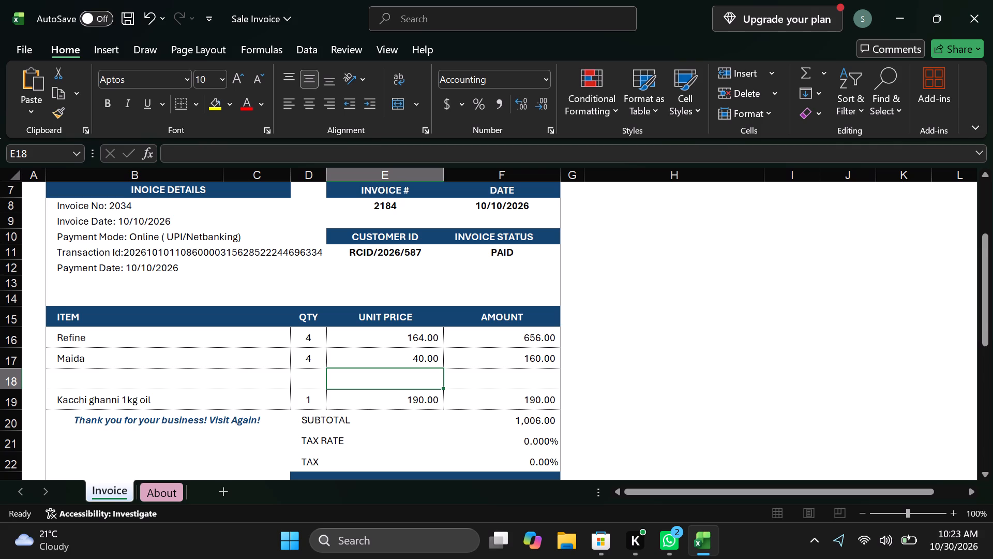
# Fill the empty third item line with Suger, quantity 10 and unit price 55.
pyautogui.click(196, 381)
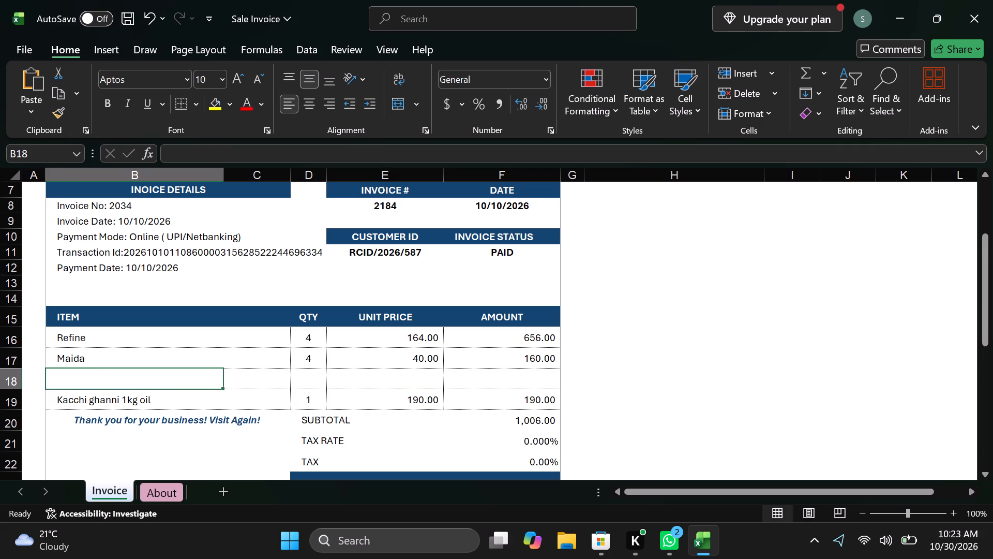
pyautogui.click(404, 359)
pyautogui.click(215, 380)
pyautogui.write('suger')
pyautogui.press('BackSpace')
pyautogui.press('BackSpace')
pyautogui.press('BackSpace')
pyautogui.press('BackSpace')
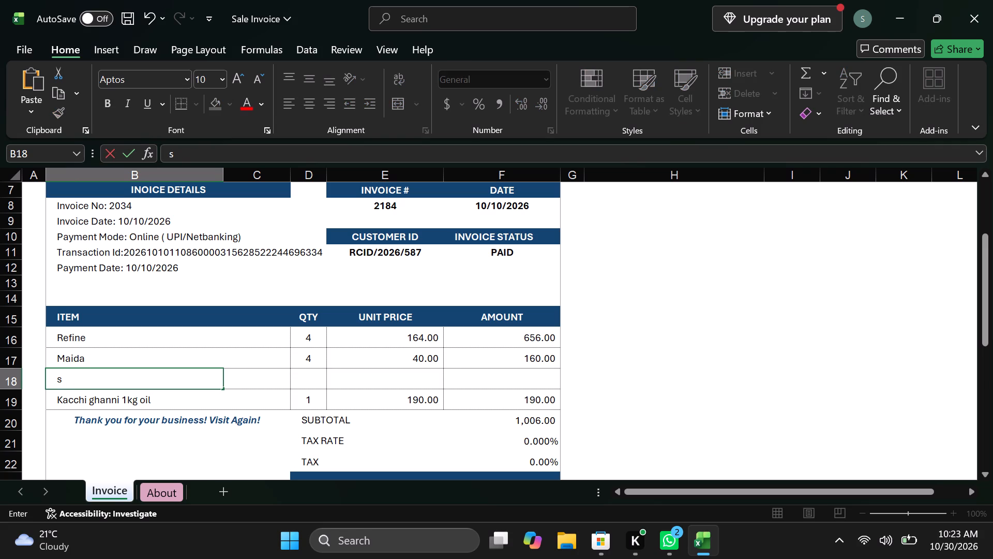
pyautogui.press('BackSpace')
pyautogui.write('Suger')
pyautogui.press('Tab')
pyautogui.press('Tab')
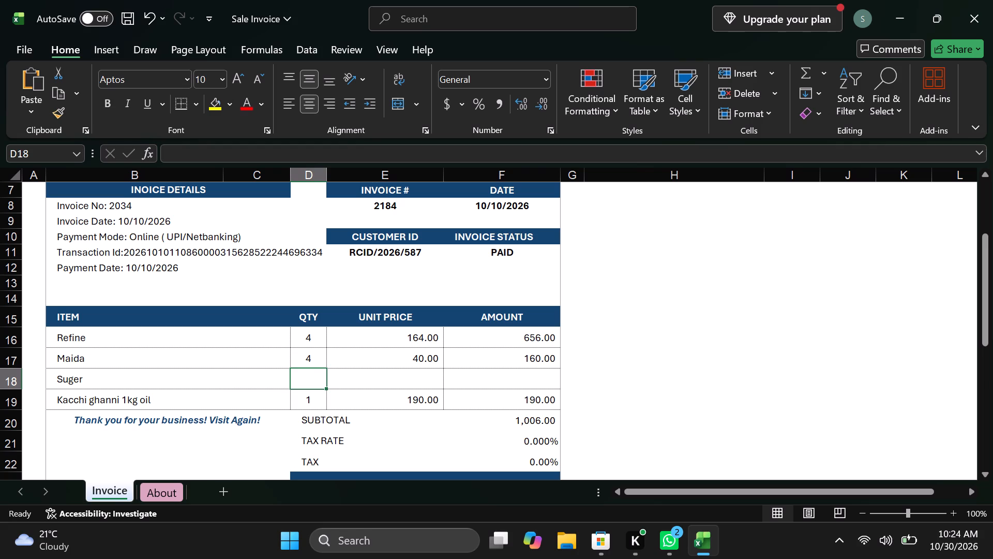
pyautogui.write('10')
pyautogui.press('Tab')
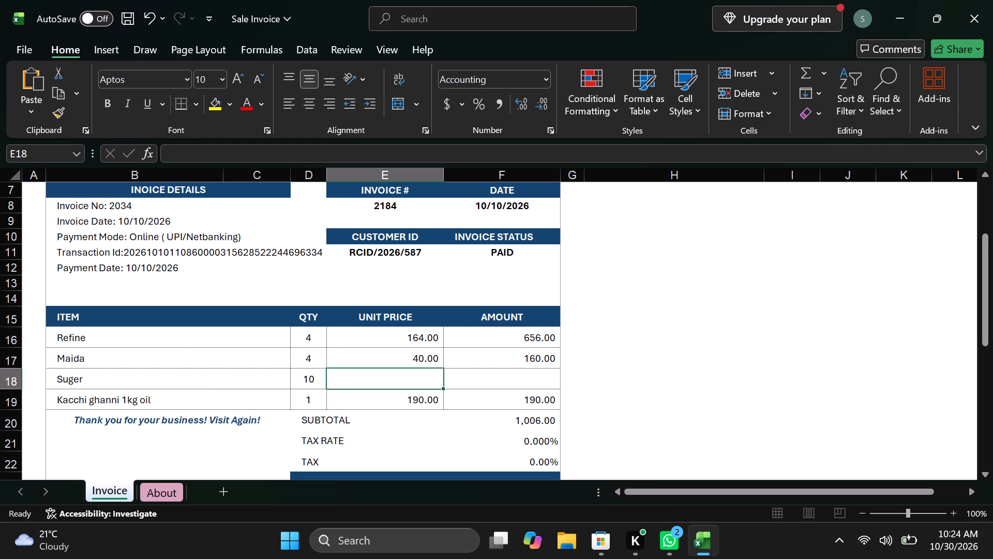
pyautogui.write('55')
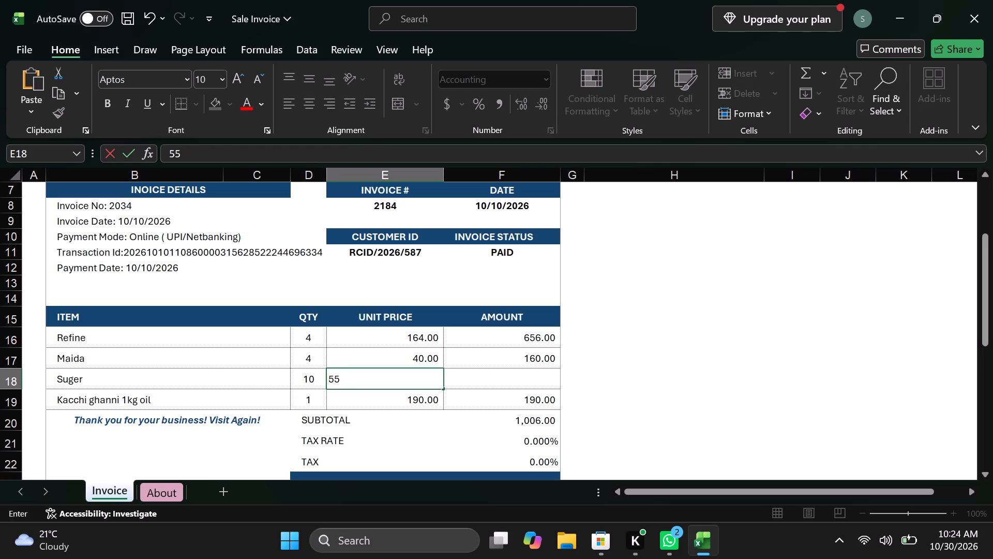
pyautogui.press('Return')
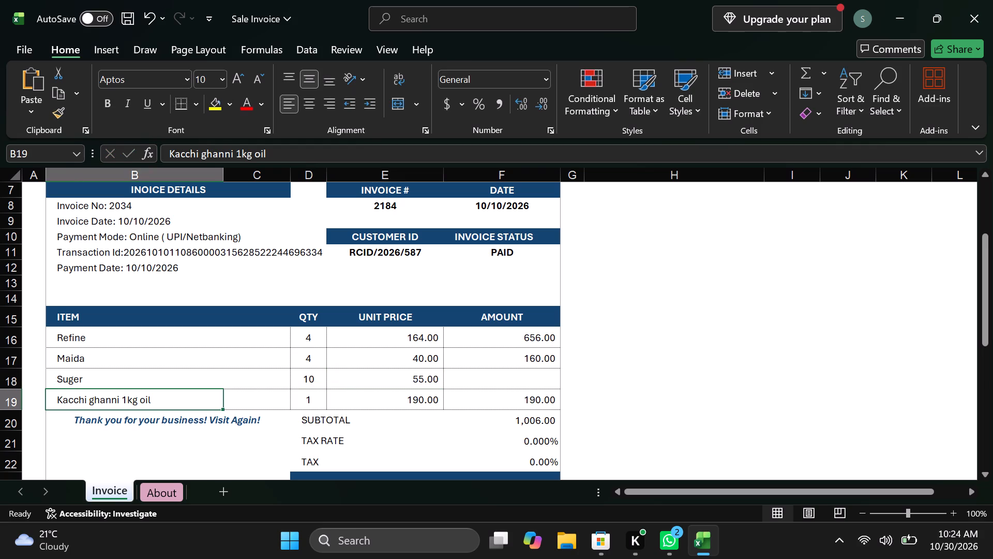
# Enter 550 as the amount for the Suger item.
pyautogui.click(514, 381)
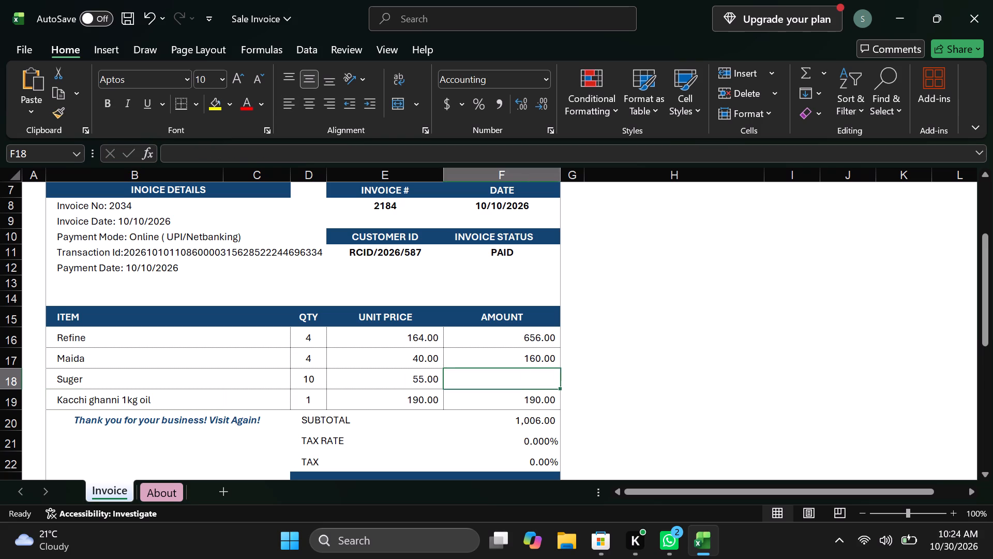
pyautogui.click(176, 404)
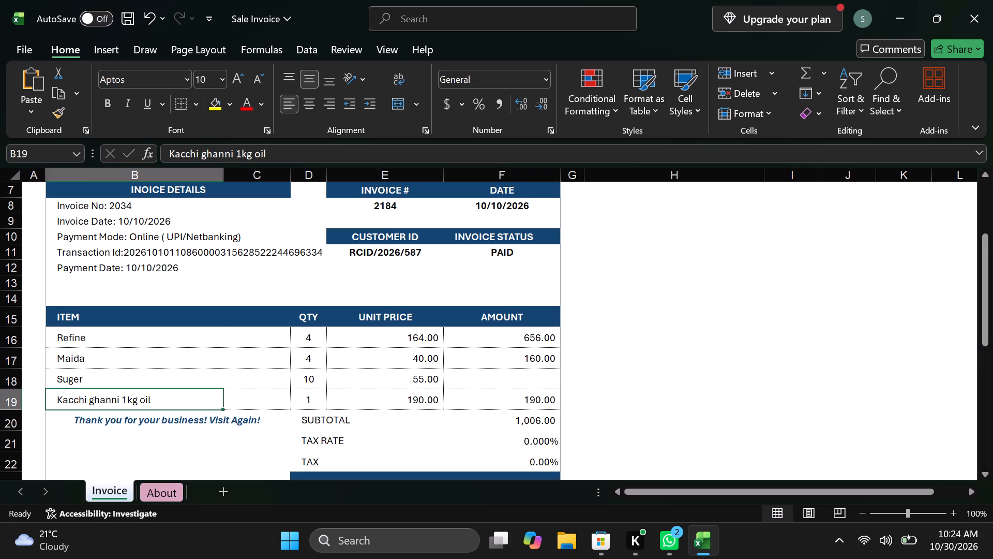
pyautogui.click(506, 377)
pyautogui.write('550')
pyautogui.click(494, 400)
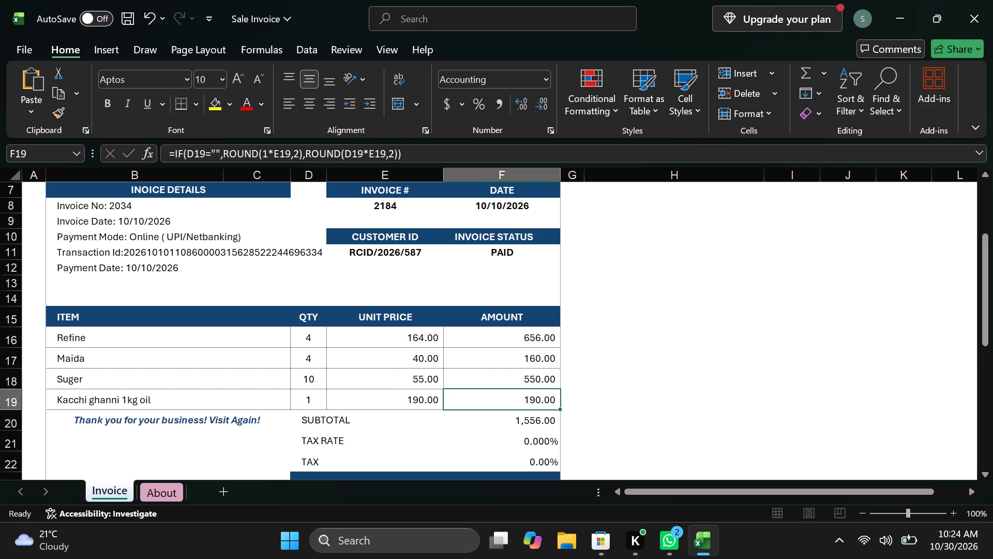
# Clear the item name, quantity and unit price from the Kacchi ghanni 1kg oil line.
pyautogui.click(217, 403)
pyautogui.press('BackSpace')
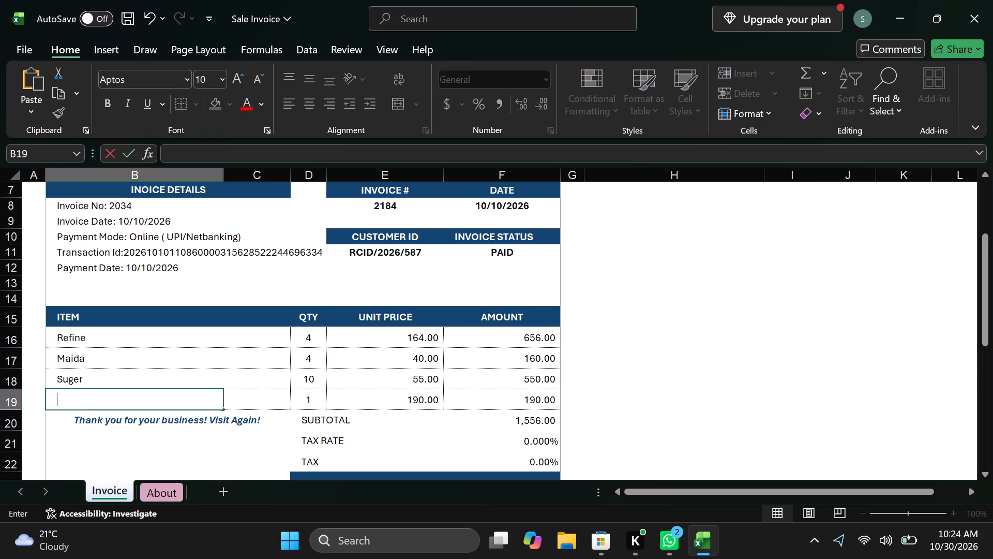
pyautogui.click(319, 401)
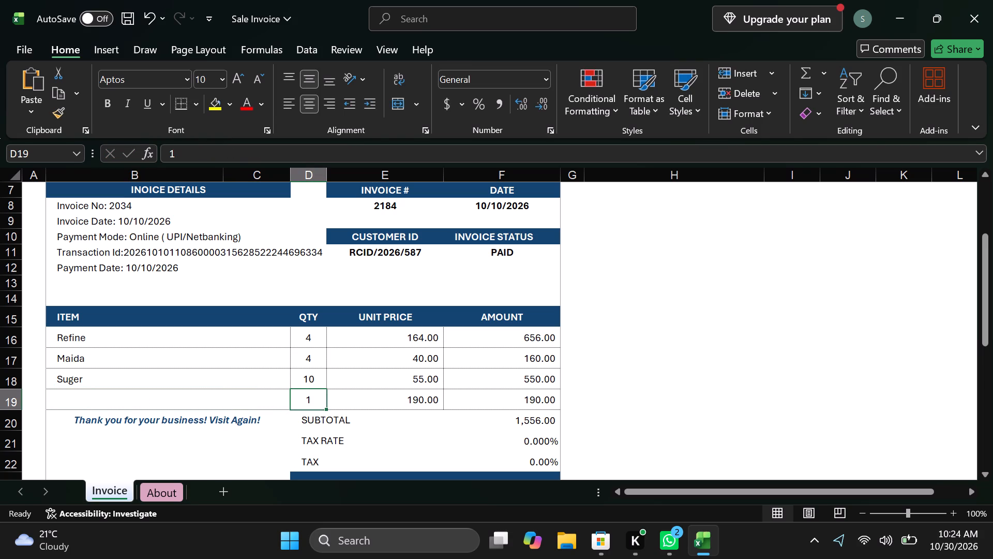
pyautogui.press('BackSpace')
pyautogui.click(428, 401)
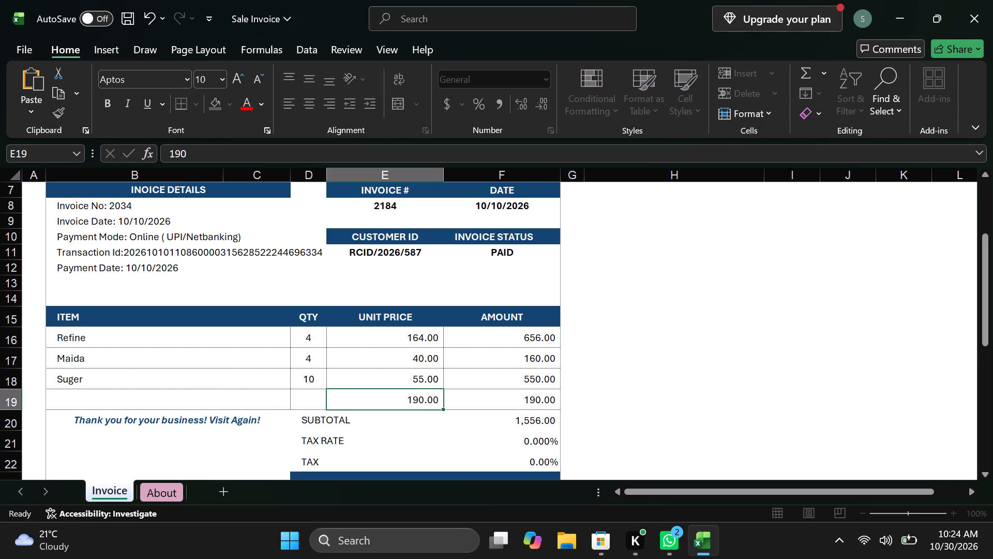
pyautogui.press('BackSpace')
pyautogui.click(521, 398)
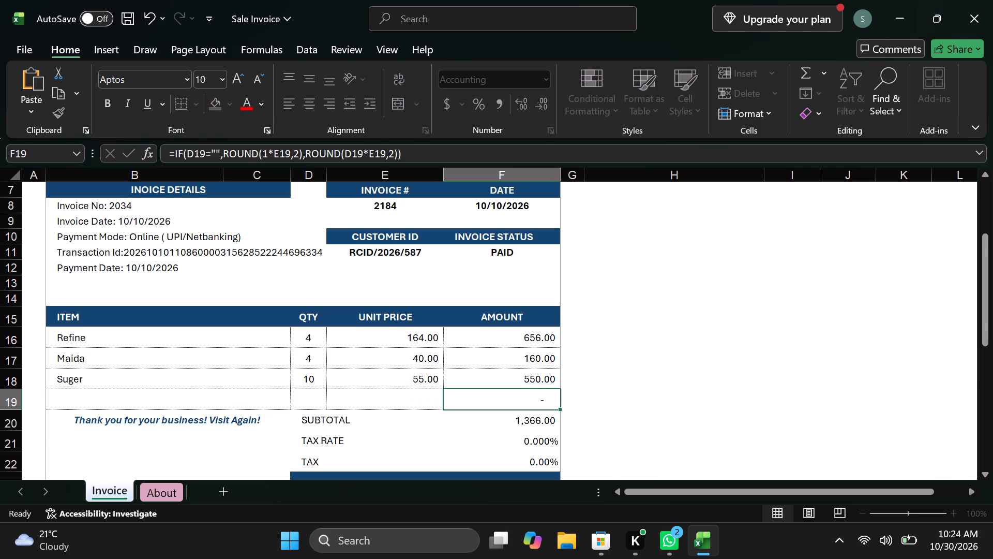
# Enter "Dry Fruits ( Nuts,Kismis,Chews)" as the item name on the emptied fourth line.
pyautogui.click(238, 401)
pyautogui.click(153, 409)
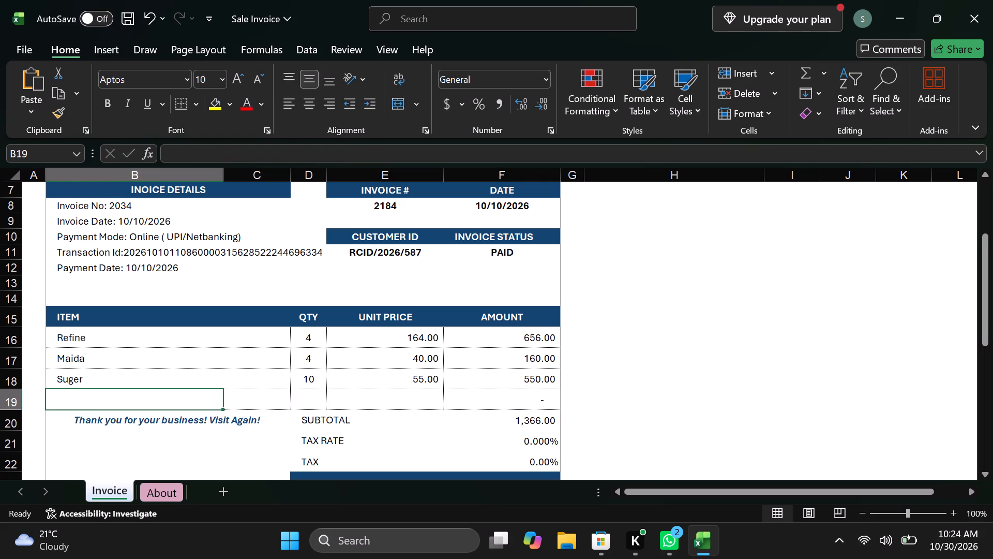
pyautogui.write('Dry Fruits')
pyautogui.press('space')
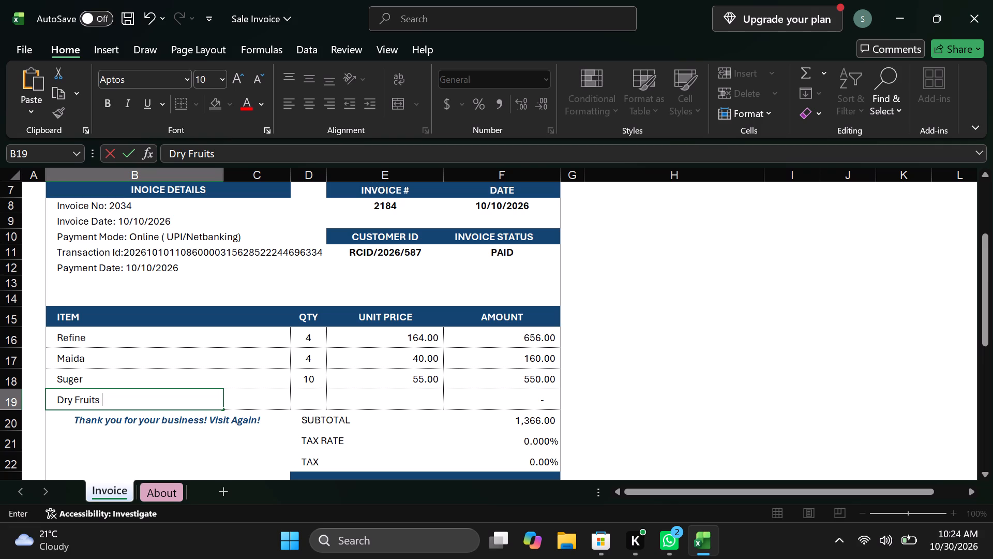
pyautogui.write('( Nuts')
pyautogui.write(',Kismis')
pyautogui.press(',')
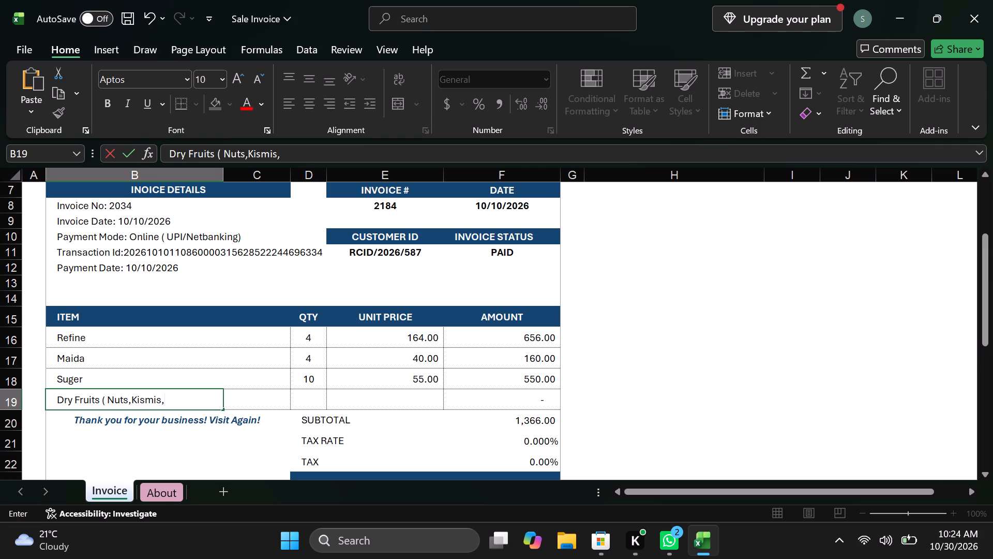
pyautogui.write('Chewsa')
pyautogui.press('BackSpace')
pyautogui.hotkey('shift', ')')
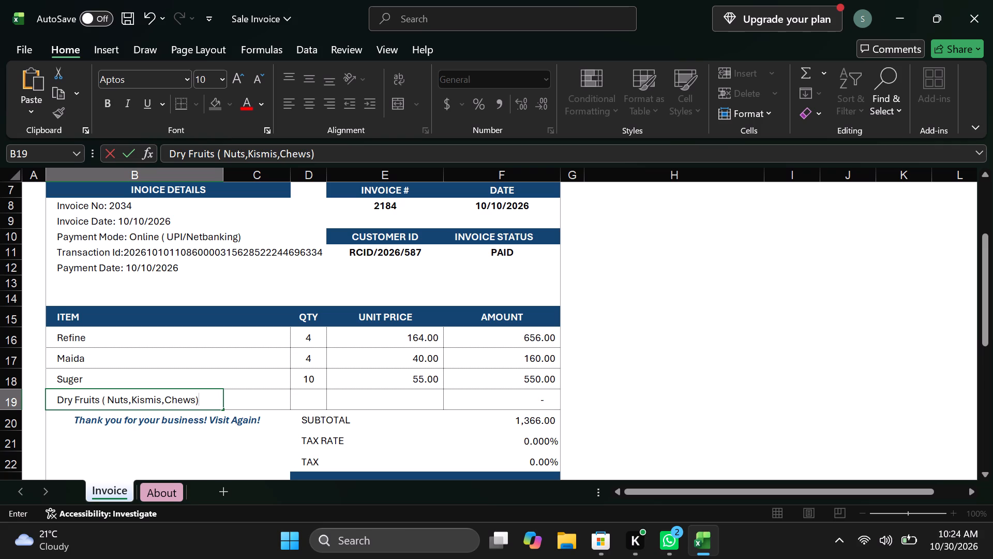
# Enter quantity 1 and unit price 500 for the Dry Fruits item.
pyautogui.press('Tab')
pyautogui.press('Tab')
pyautogui.press('1')
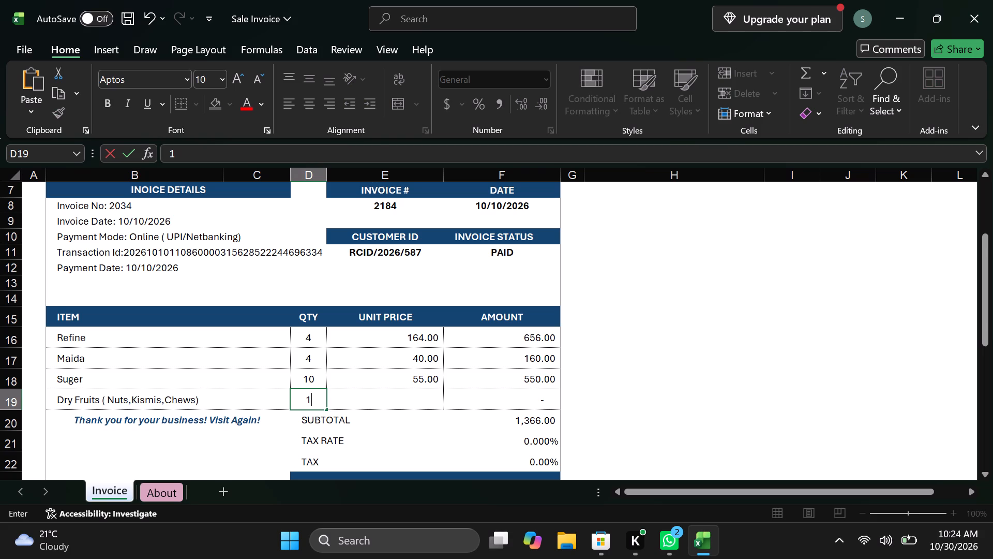
pyautogui.press('Tab')
pyautogui.press('5')
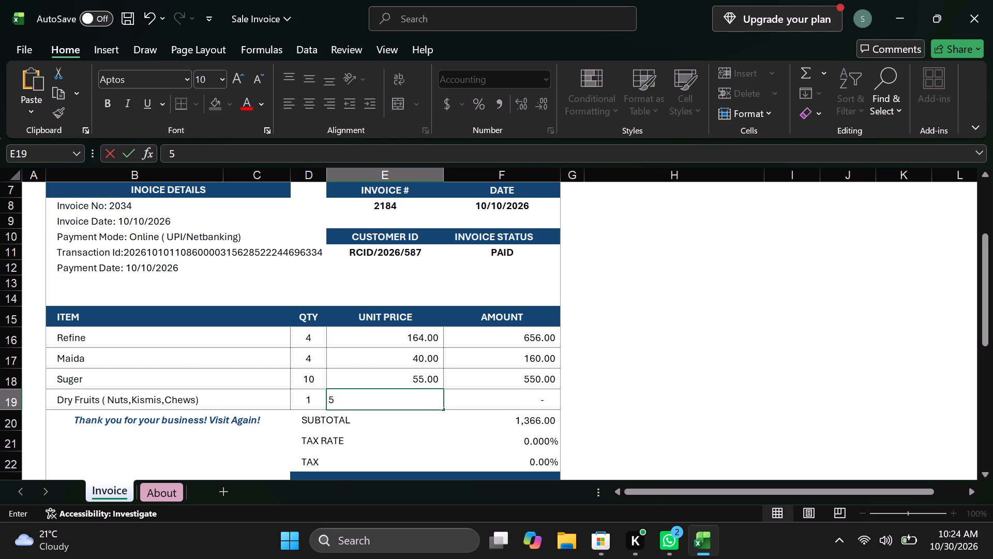
pyautogui.write('00')
pyautogui.click(487, 405)
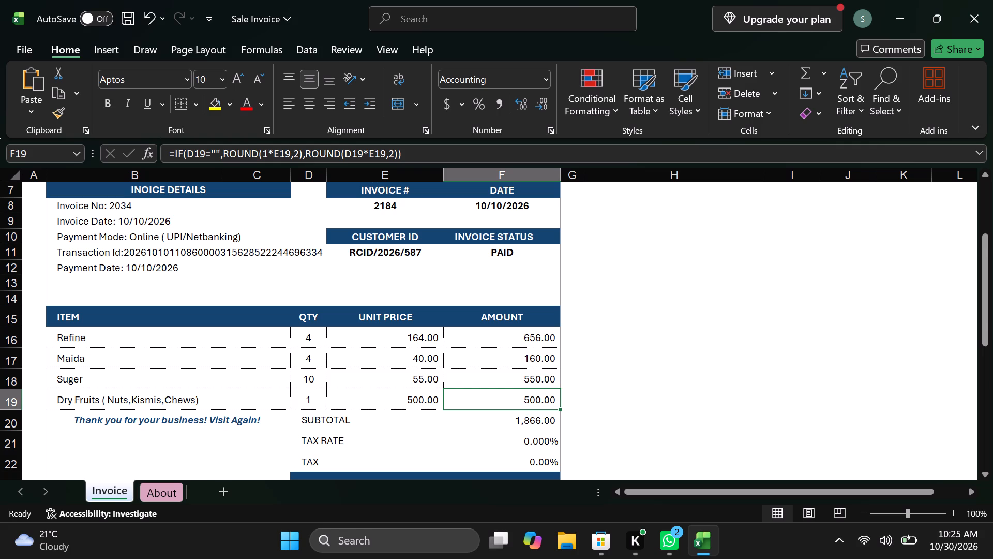
# Append "500gm" to the end of the Dry Fruits item name.
pyautogui.click(235, 402)
pyautogui.click(194, 403)
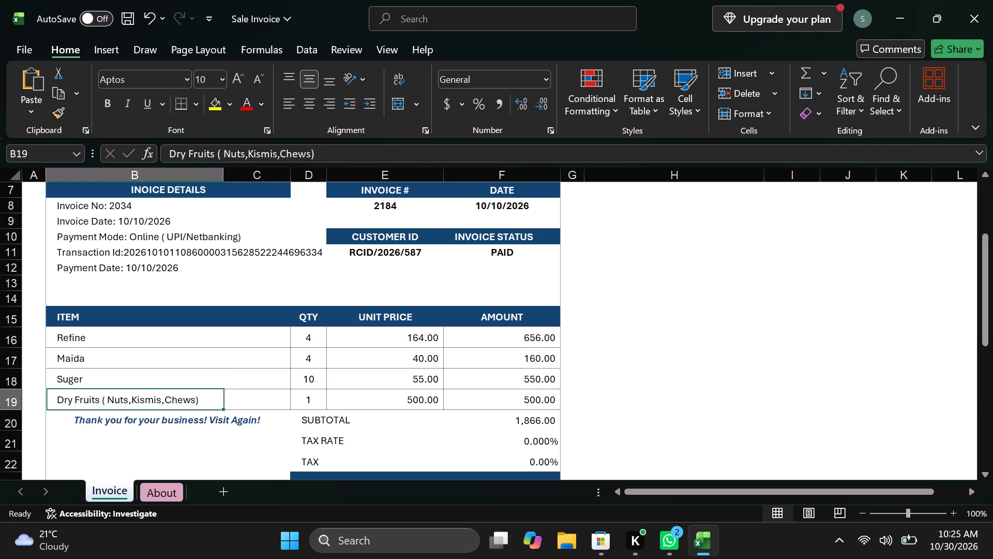
pyautogui.doubleClick(206, 401)
pyautogui.click(206, 401)
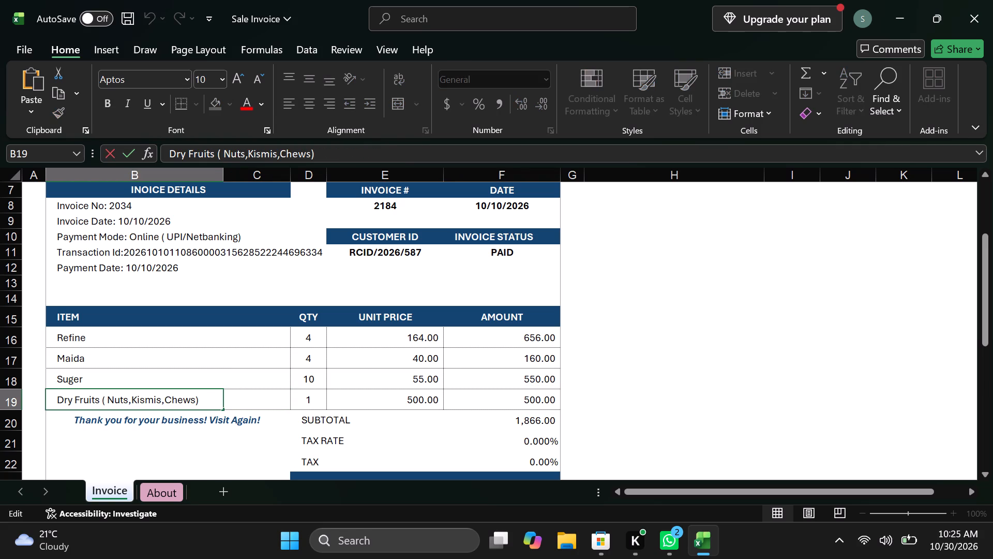
pyautogui.press('space')
pyautogui.write('500Gm')
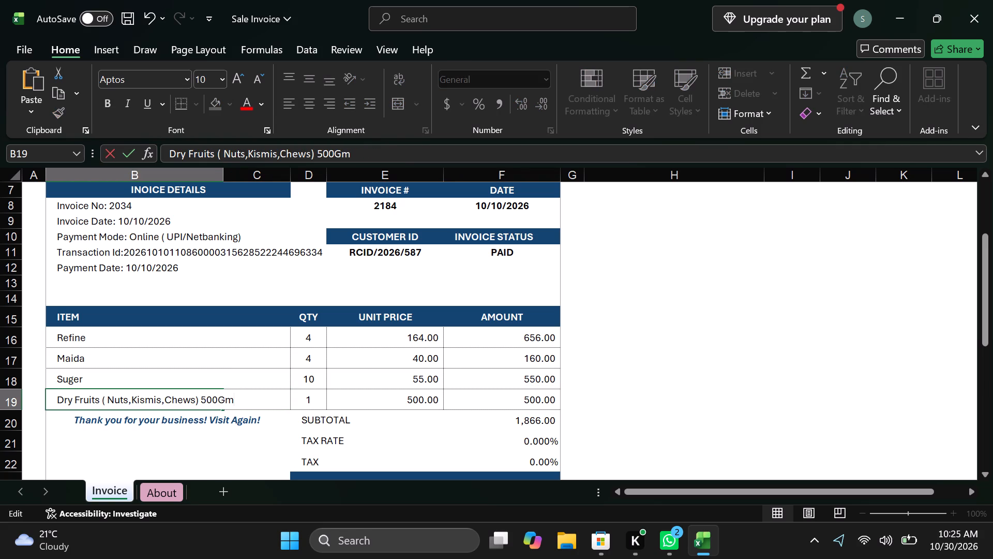
pyautogui.press('BackSpace')
pyautogui.press('BackSpace')
pyautogui.write('gm')
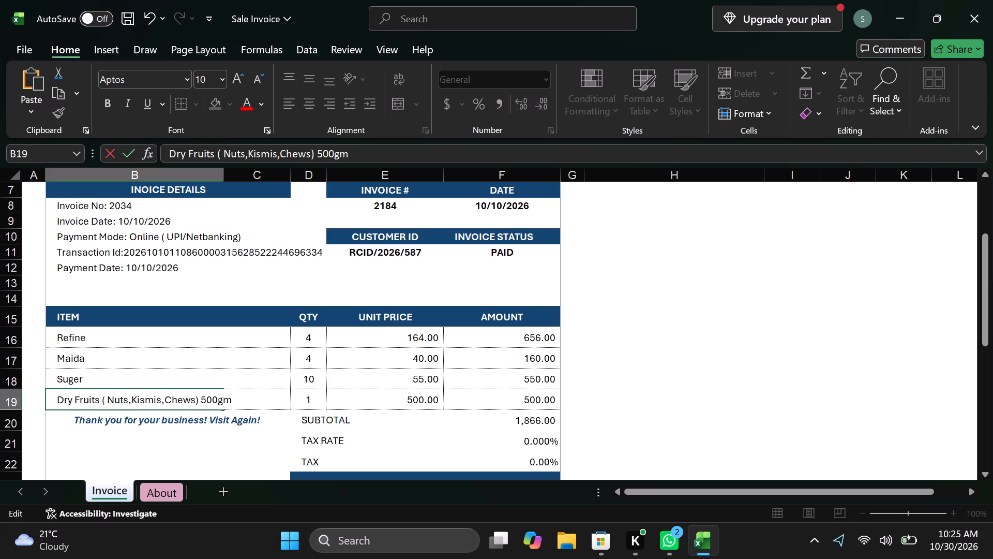
pyautogui.click(34, 381)
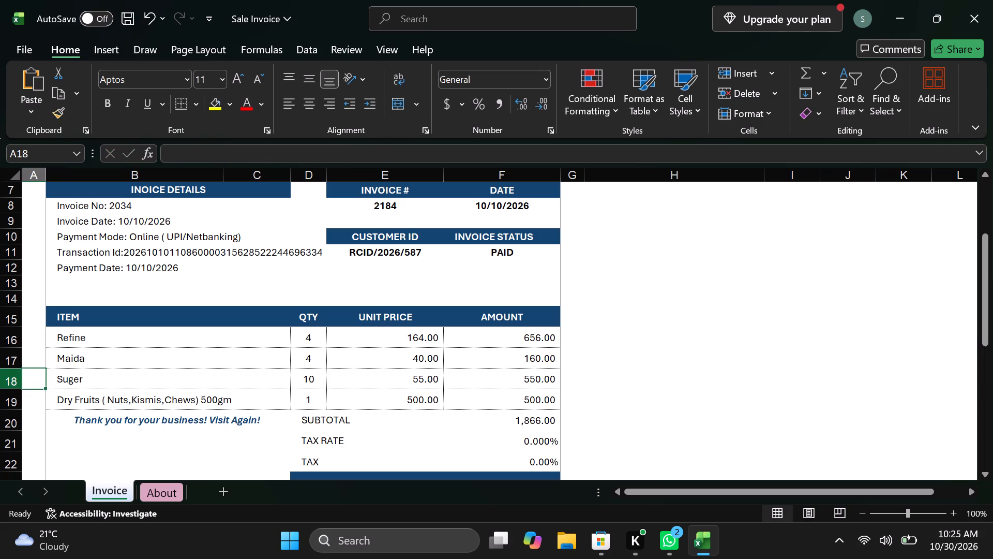
# Insert a blank row above the Suger line in the item table.
pyautogui.rightClick(19, 382)
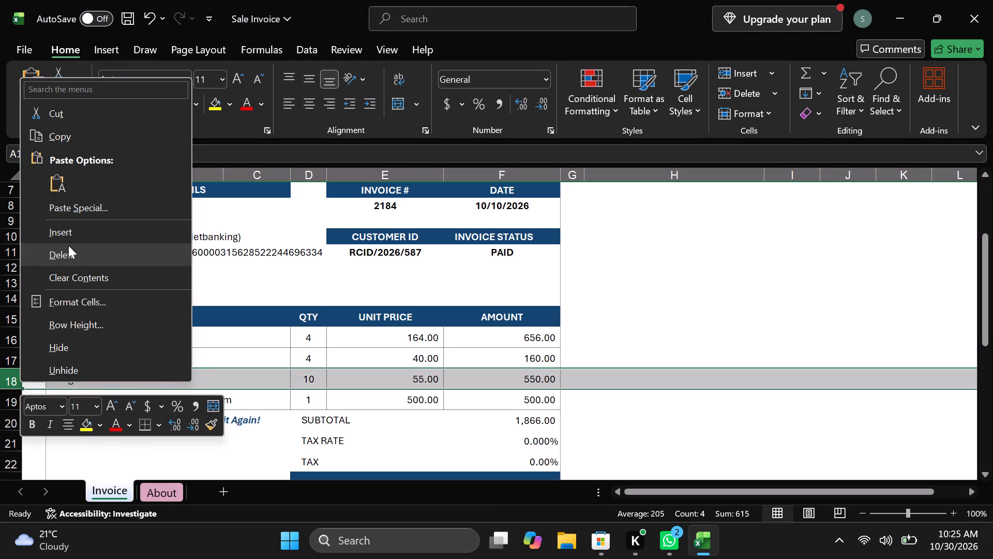
pyautogui.click(68, 235)
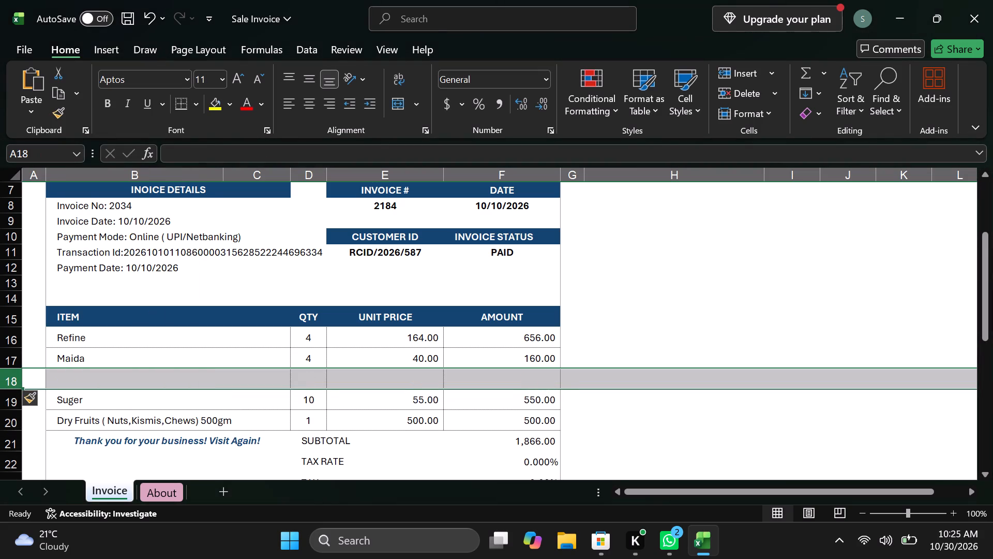
# Enter "Amul Ghee" on the blank line with quantity 1 and unit price 144.
pyautogui.click(99, 378)
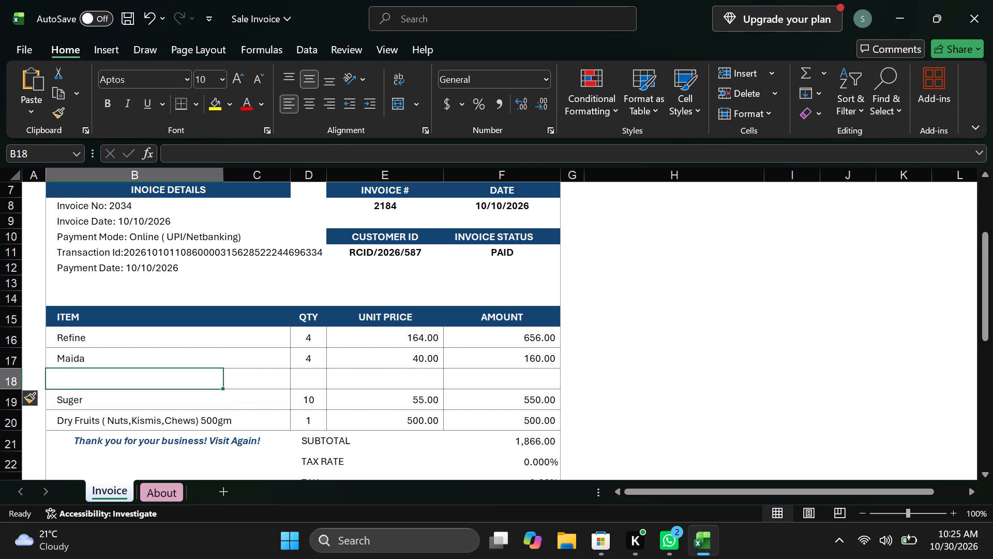
pyautogui.write('amul')
pyautogui.press('space')
pyautogui.press('BackSpace')
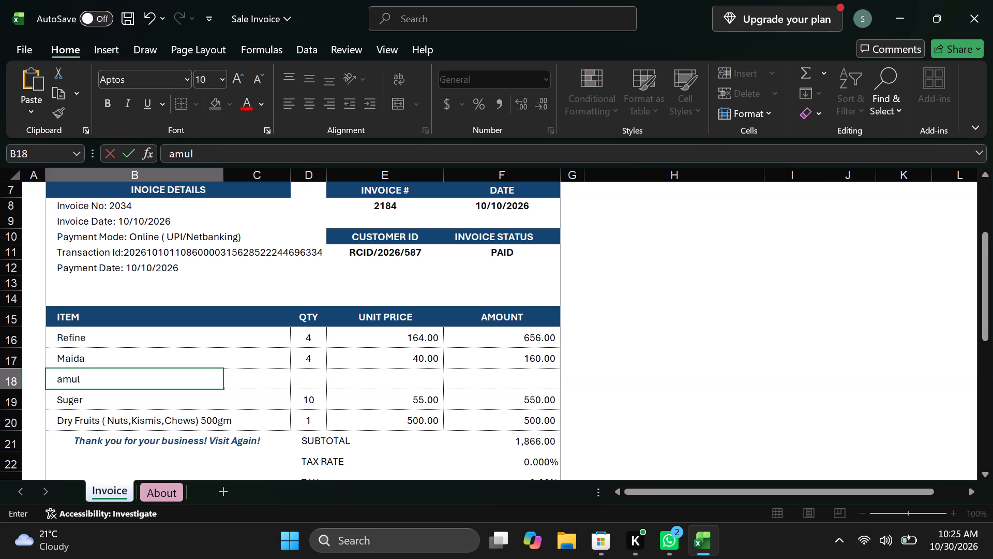
pyautogui.press('BackSpace')
pyautogui.press('BackSpace')
pyautogui.press('BackSpace')
pyautogui.press('BackSpace')
pyautogui.write('Amul Ghee')
pyautogui.press('Tab')
pyautogui.press('Tab')
pyautogui.press('1')
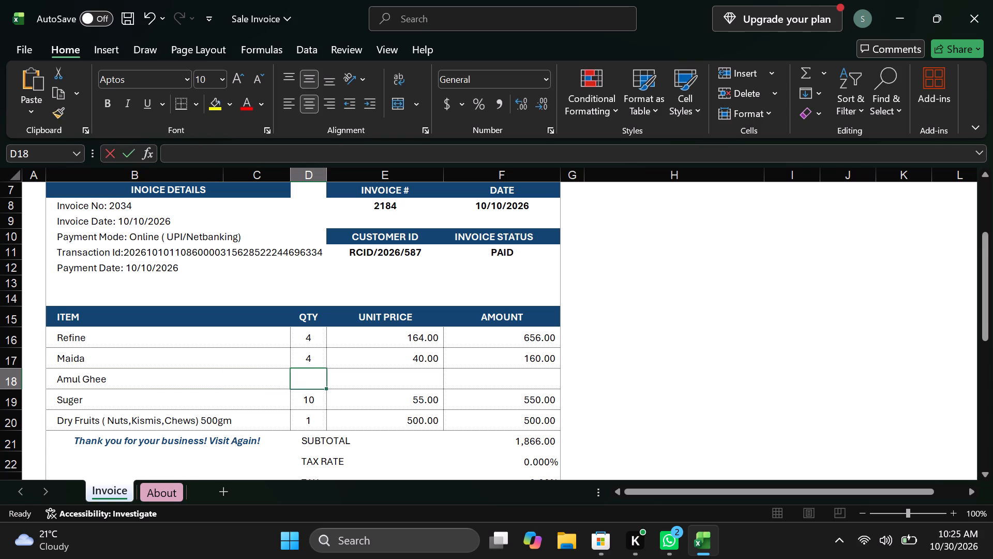
pyautogui.press('Tab')
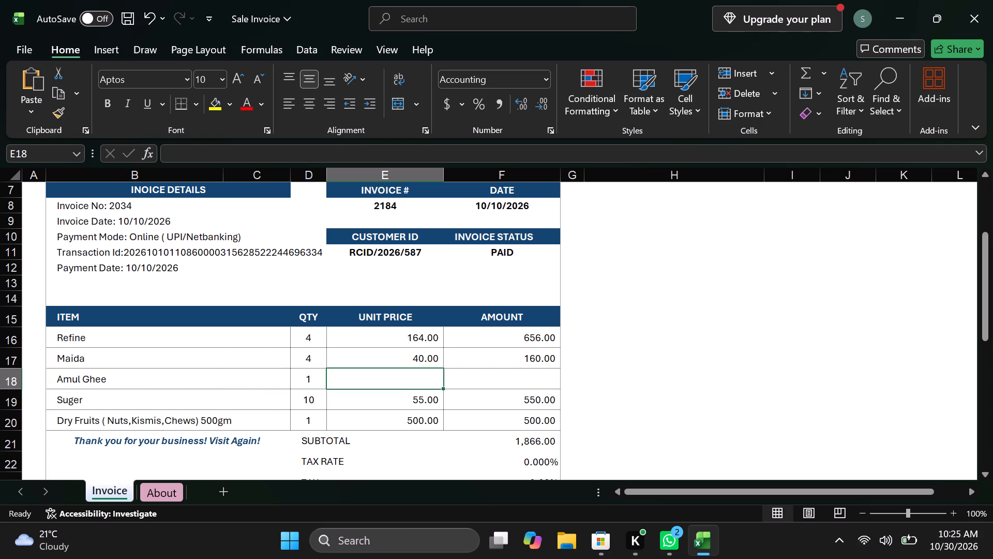
pyautogui.write('144')
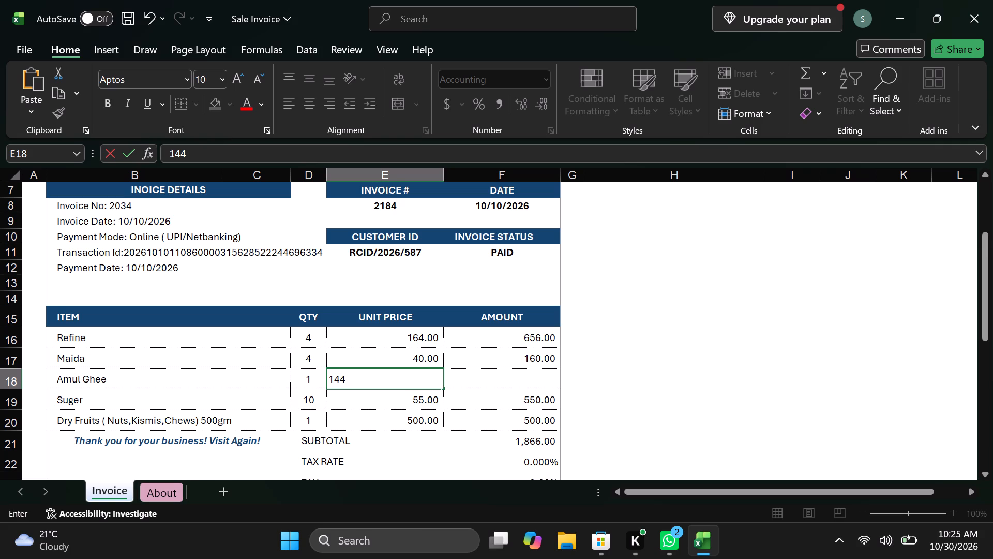
# Append "200gm" to the Amul Ghee item name.
pyautogui.doubleClick(185, 380)
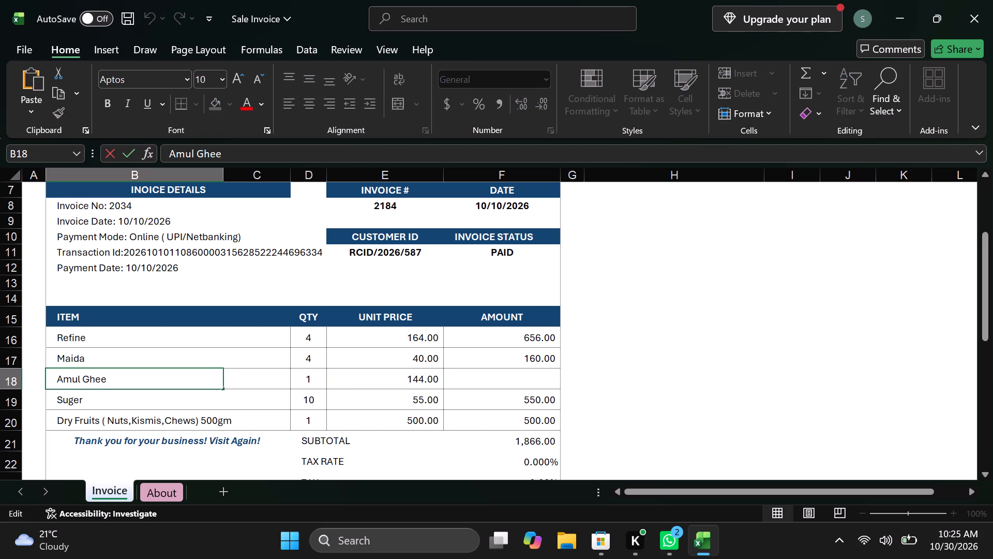
pyautogui.press('space')
pyautogui.write('200')
pyautogui.write('gm')
pyautogui.click(662, 362)
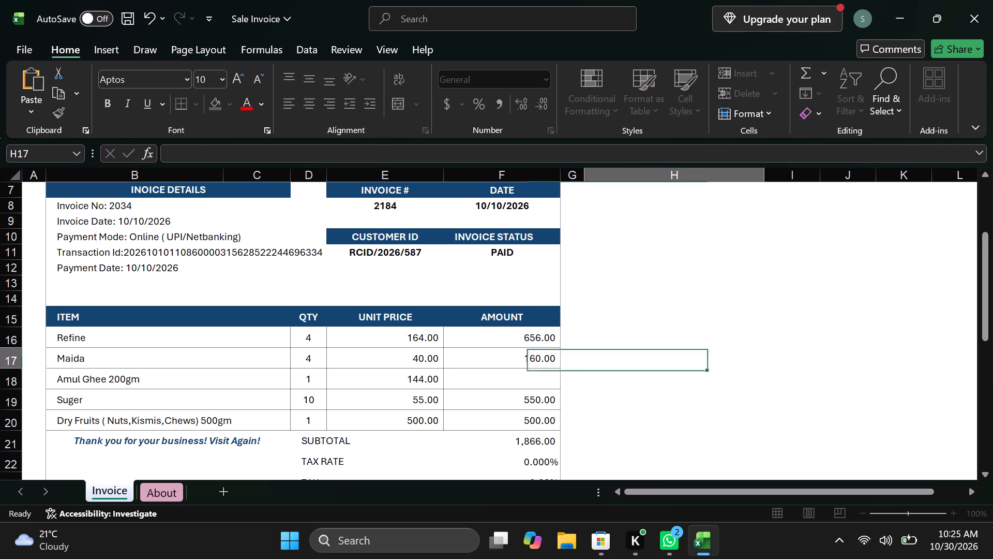
pyautogui.click(651, 408)
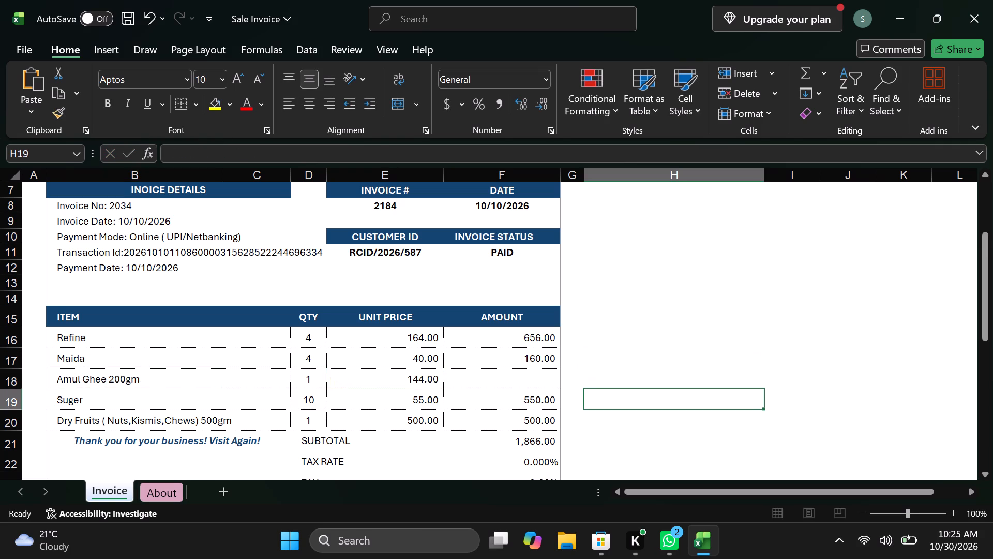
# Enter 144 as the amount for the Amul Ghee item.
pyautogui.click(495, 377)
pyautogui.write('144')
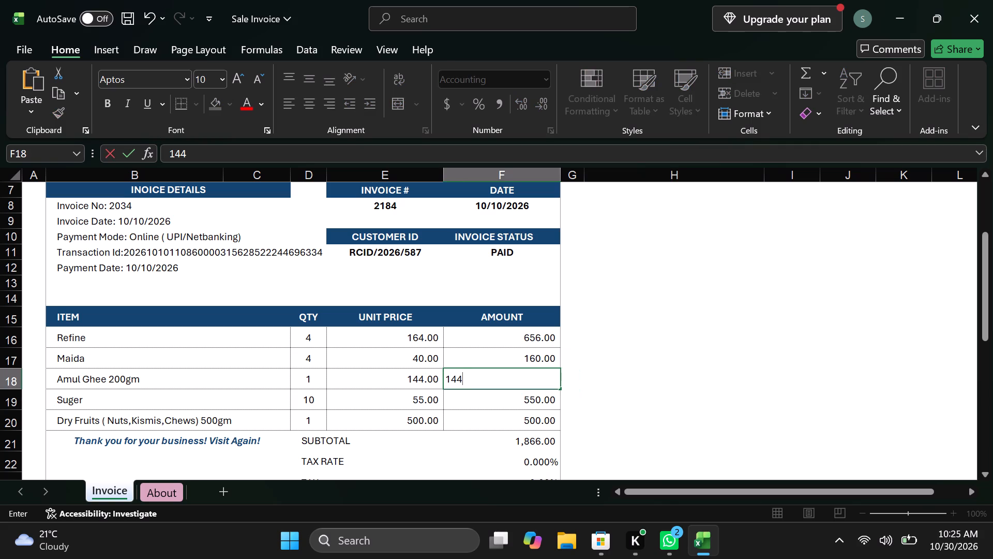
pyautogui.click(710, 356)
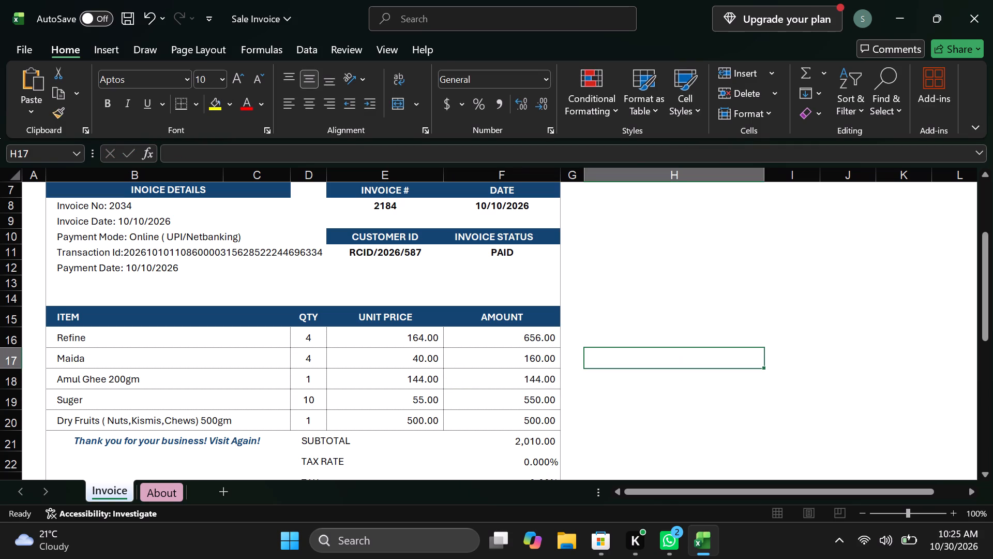
# Set both the unit price and the amount of the Amul Ghee item to 134.
pyautogui.doubleClick(425, 384)
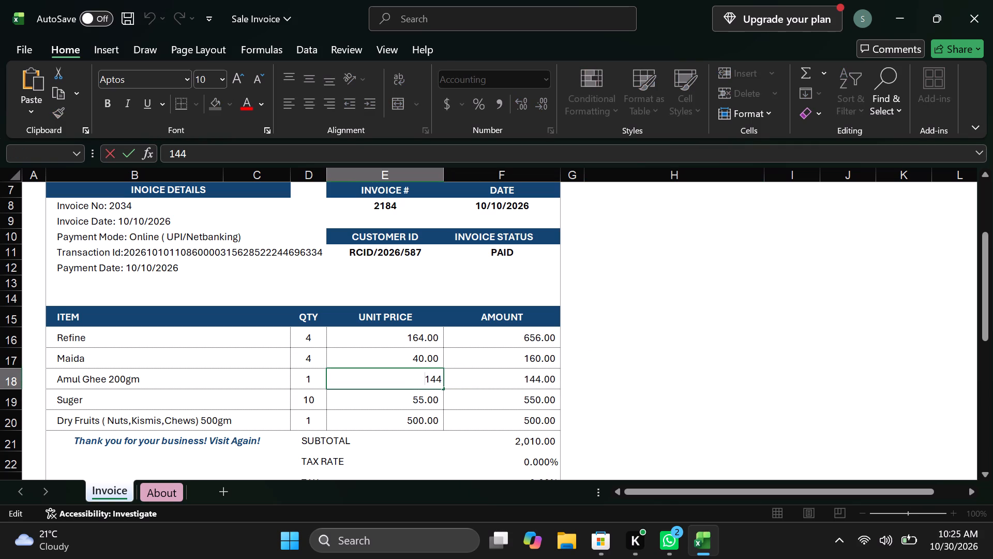
pyautogui.click(437, 377)
pyautogui.press('BackSpace')
pyautogui.press('2')
pyautogui.press('BackSpace')
pyautogui.press('3')
pyautogui.doubleClick(554, 376)
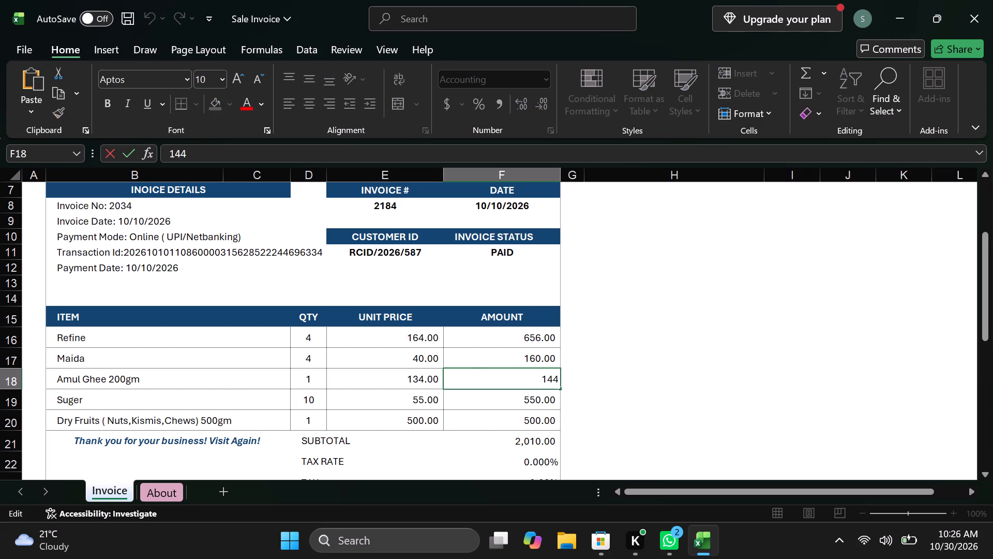
pyautogui.press('BackSpace')
pyautogui.press('3')
pyautogui.click(628, 378)
pyautogui.scroll(-1, 656, 418)
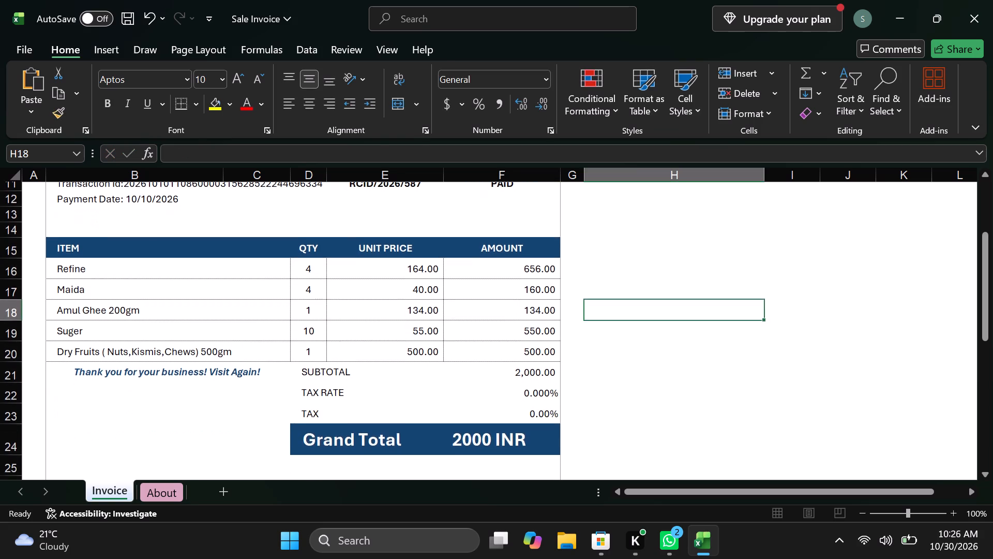
pyautogui.scroll(-1, 656, 418)
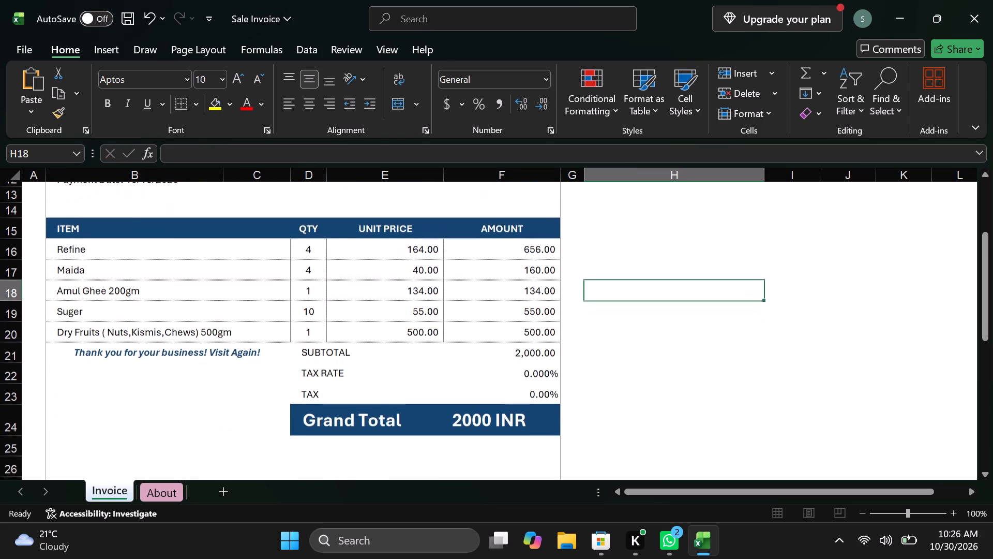
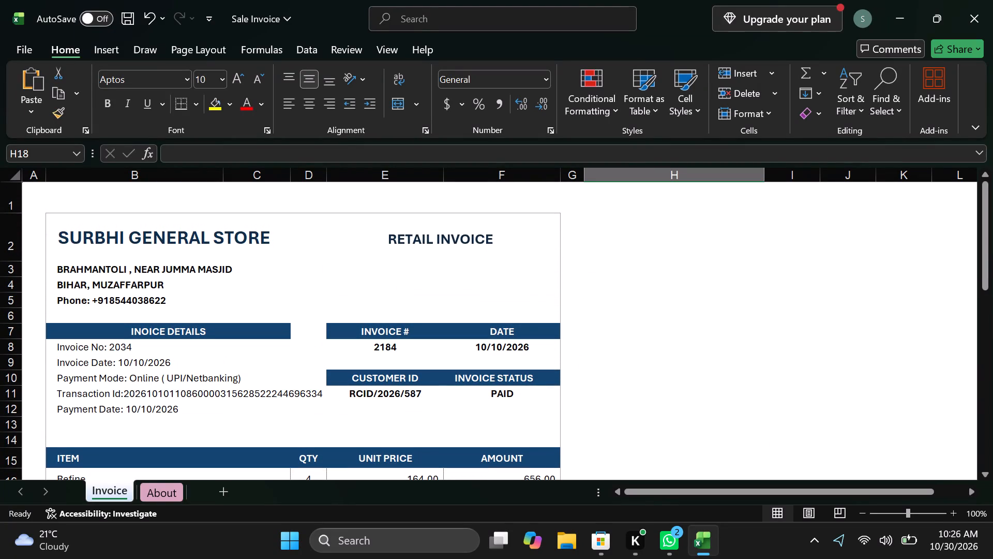
# Save the invoice as a PDF named Sale Invoice in the Documents folder, replacing the existing file.
pyautogui.click(29, 48)
pyautogui.click(51, 292)
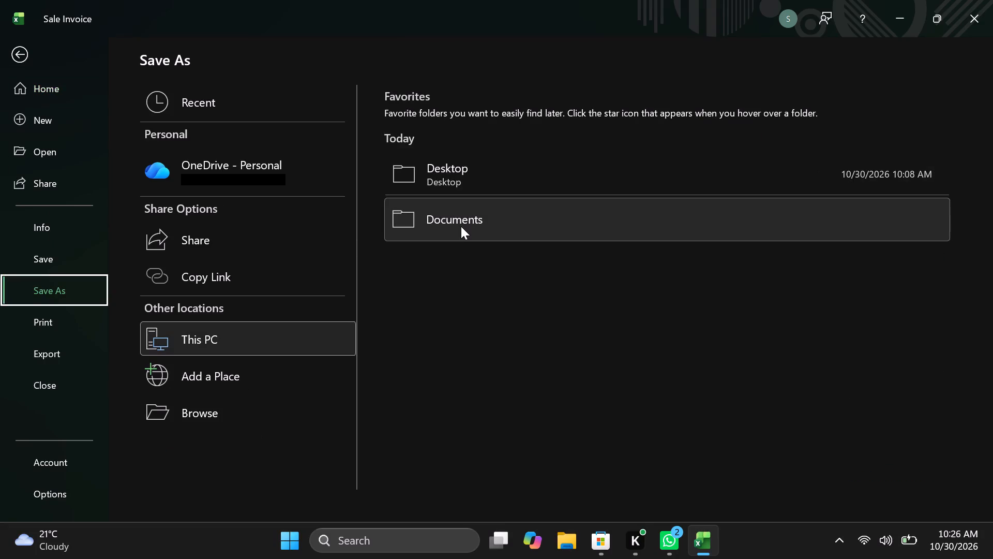
pyautogui.click(461, 226)
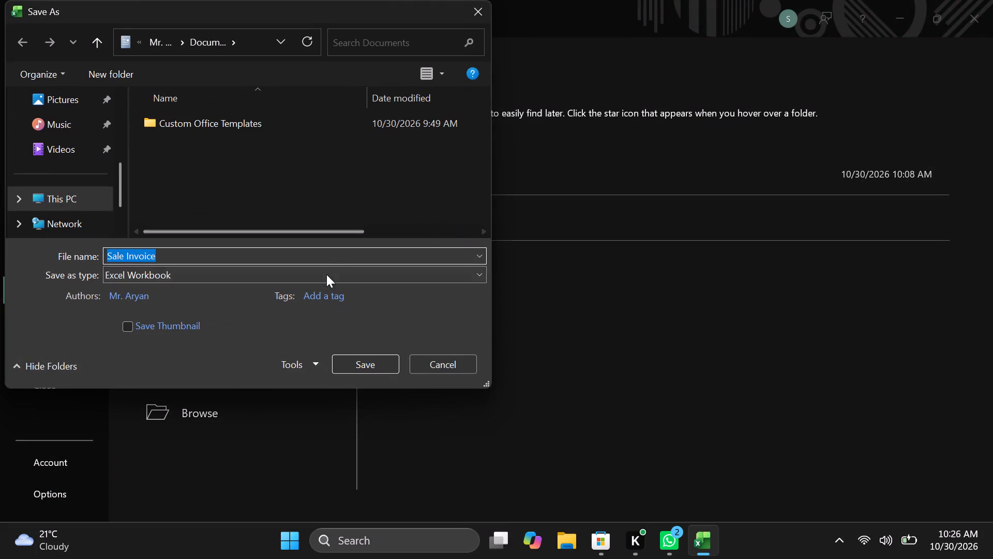
pyautogui.click(326, 274)
pyautogui.click(138, 330)
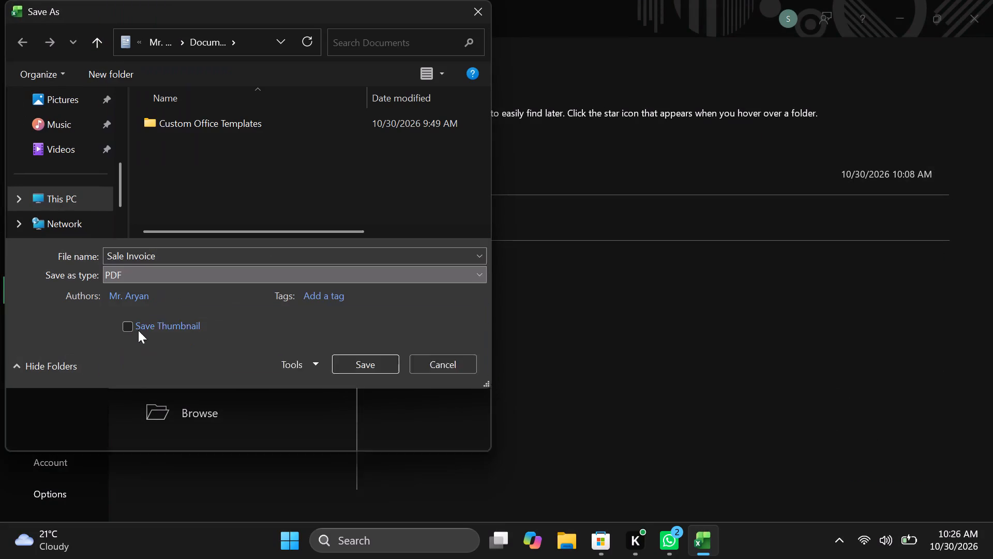
pyautogui.click(364, 426)
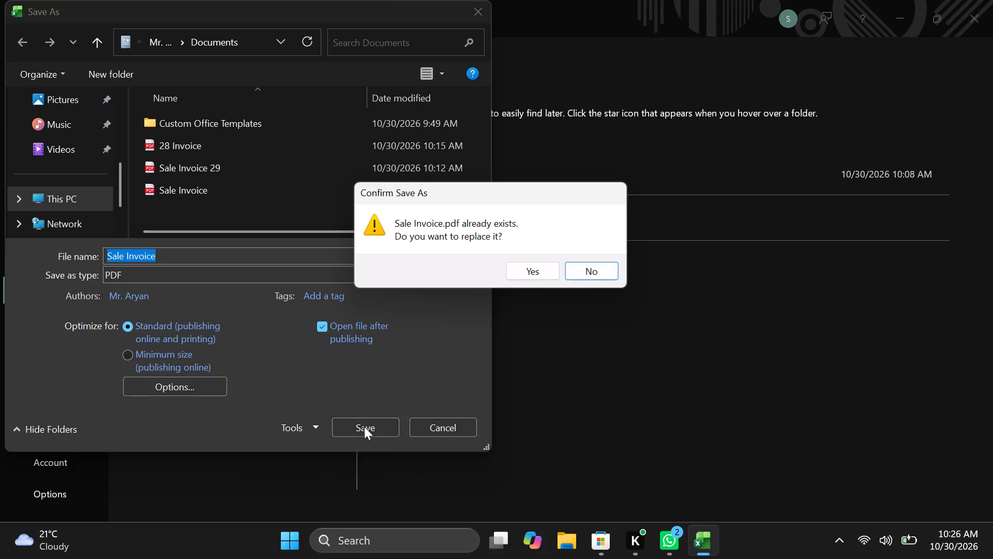
pyautogui.click(530, 270)
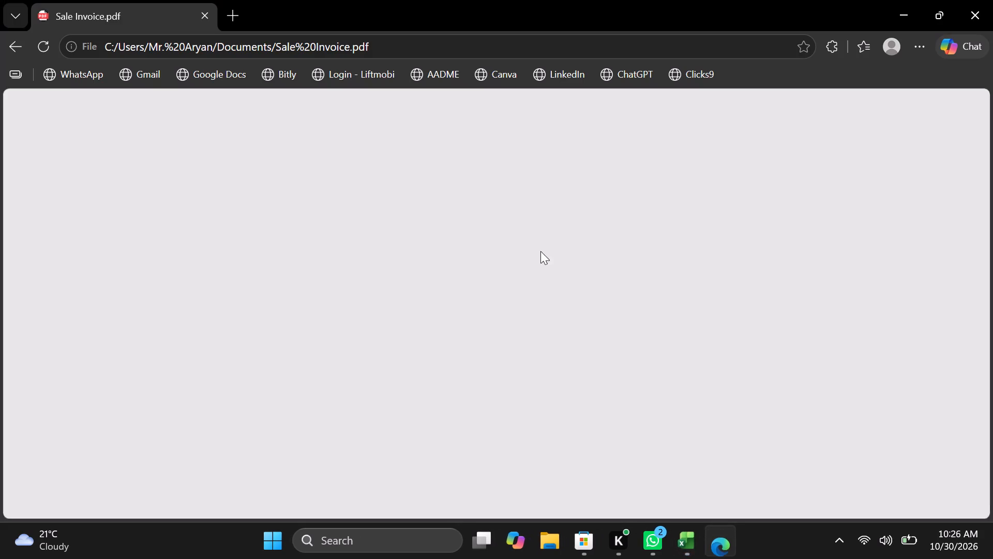
# Save a copy of the opened PDF in Downloads as "10Oct2026 Invoice" and close the viewer.
pyautogui.click(941, 101)
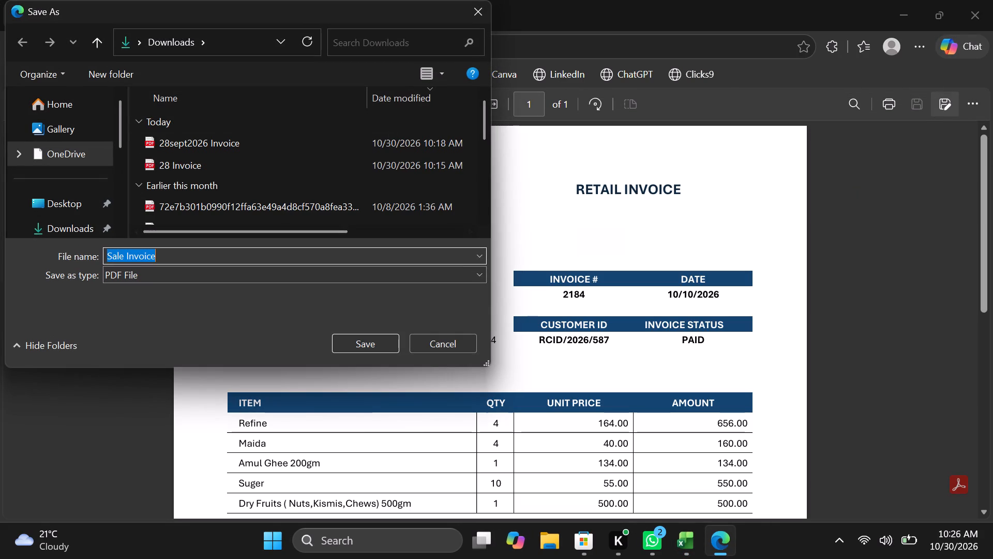
pyautogui.write('10')
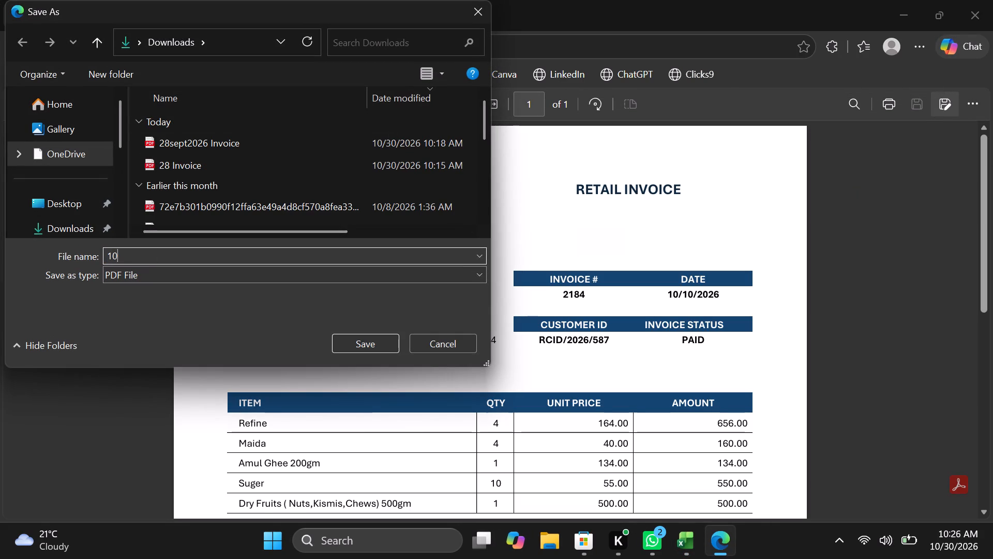
pyautogui.write('Oct')
pyautogui.press('space')
pyautogui.press('BackSpace')
pyautogui.write('2026 Invoice')
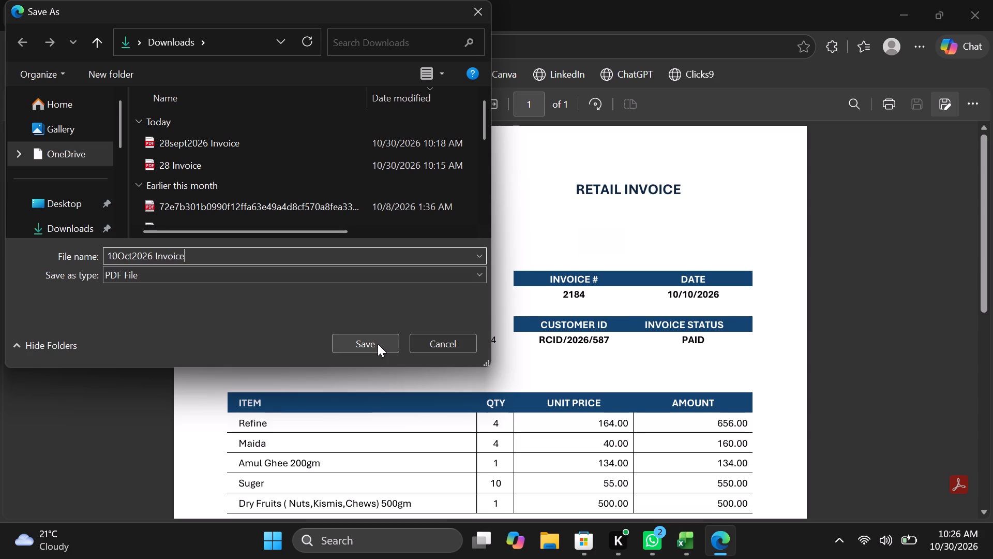
pyautogui.click(367, 344)
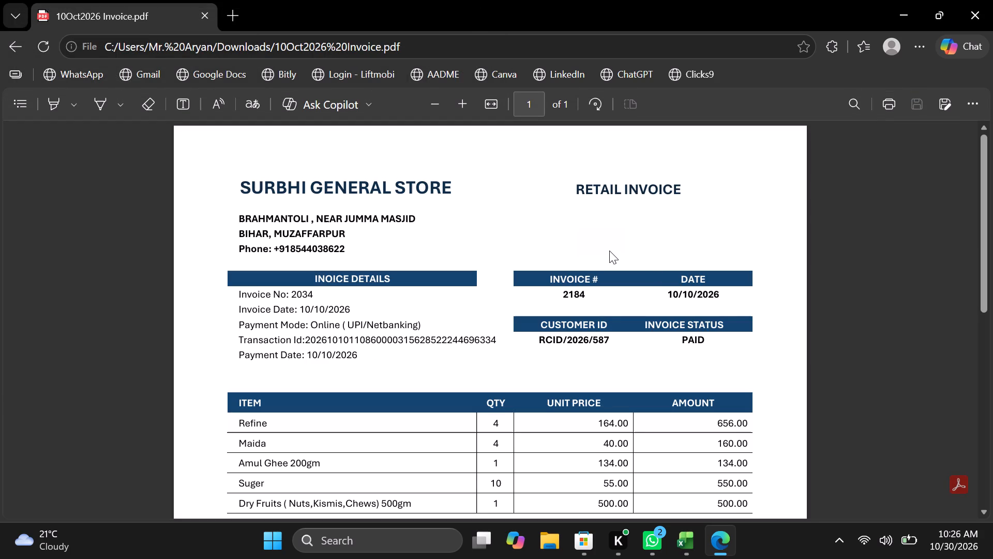
pyautogui.click(977, 9)
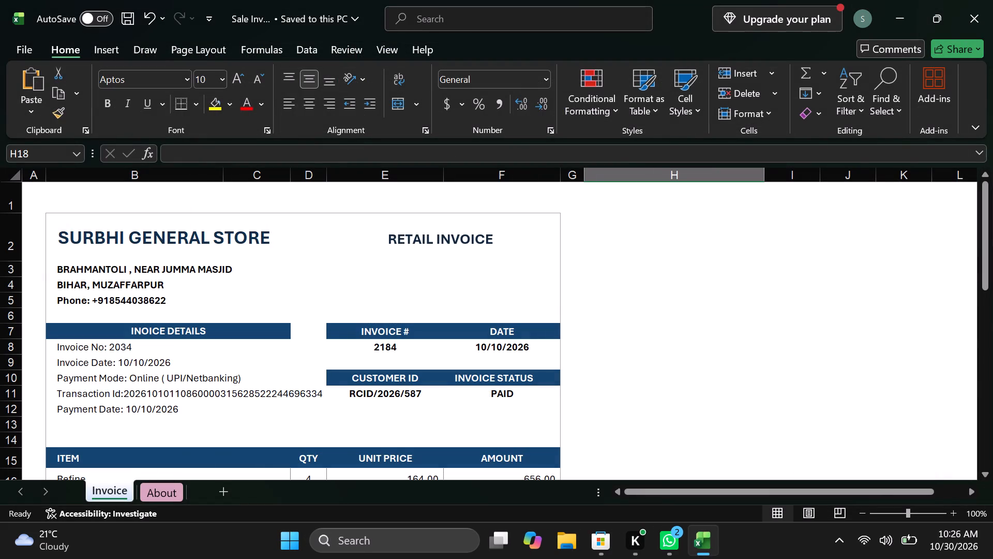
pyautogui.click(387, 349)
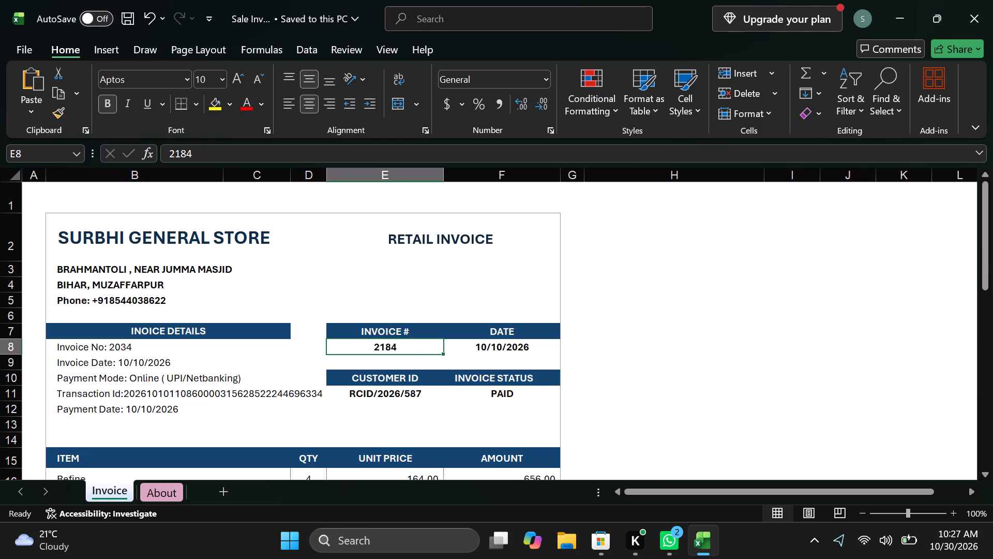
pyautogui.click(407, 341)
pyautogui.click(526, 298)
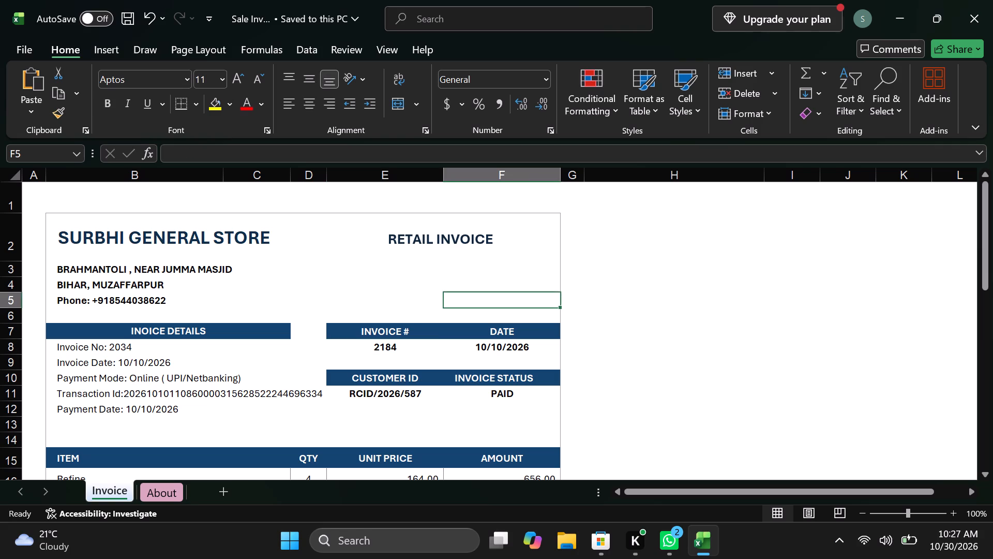
pyautogui.doubleClick(430, 395)
pyautogui.press('BackSpace')
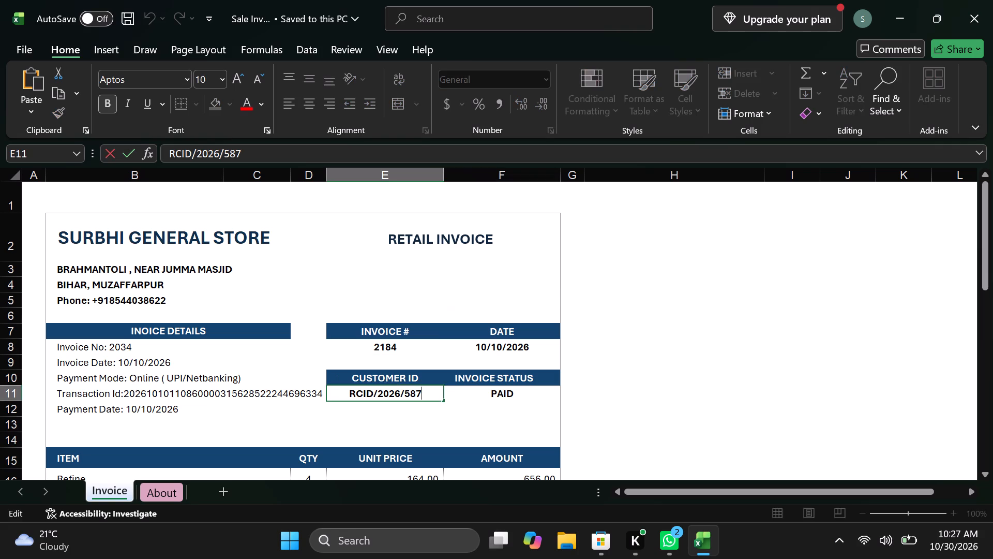
pyautogui.press('BackSpace')
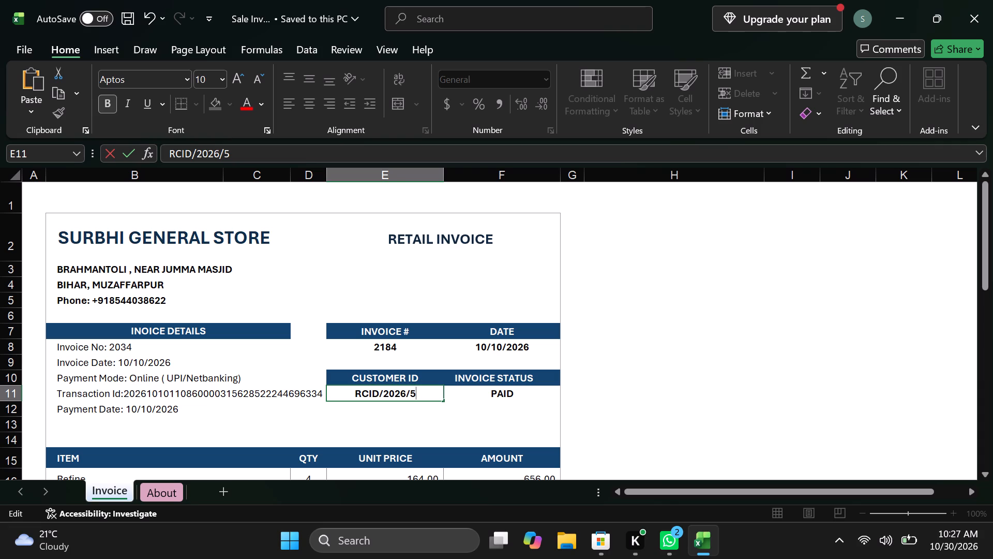
pyautogui.write('95')
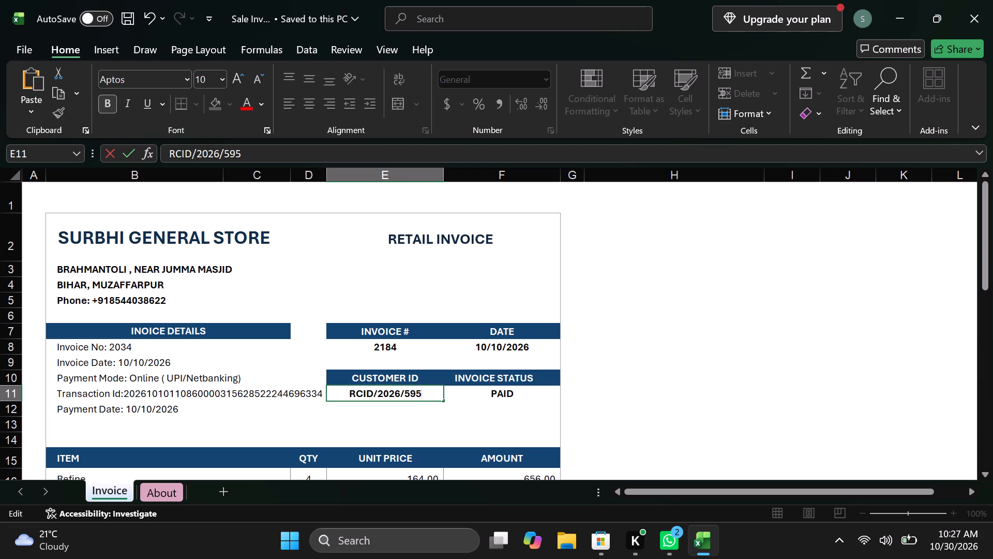
# Set the number under the INVOICE # heading to 2190.
pyautogui.doubleClick(403, 344)
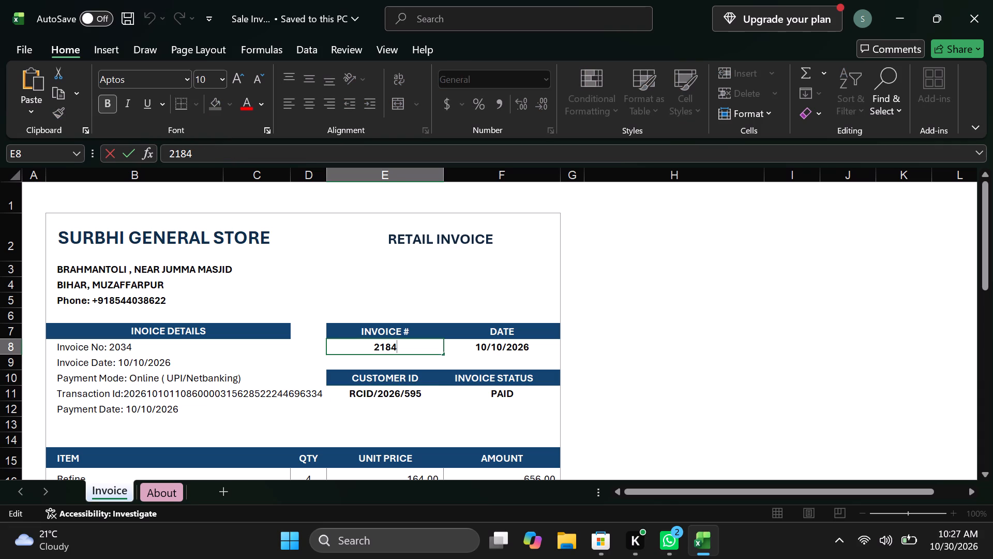
pyautogui.press('BackSpace')
pyautogui.press('BackSpace')
pyautogui.write('90')
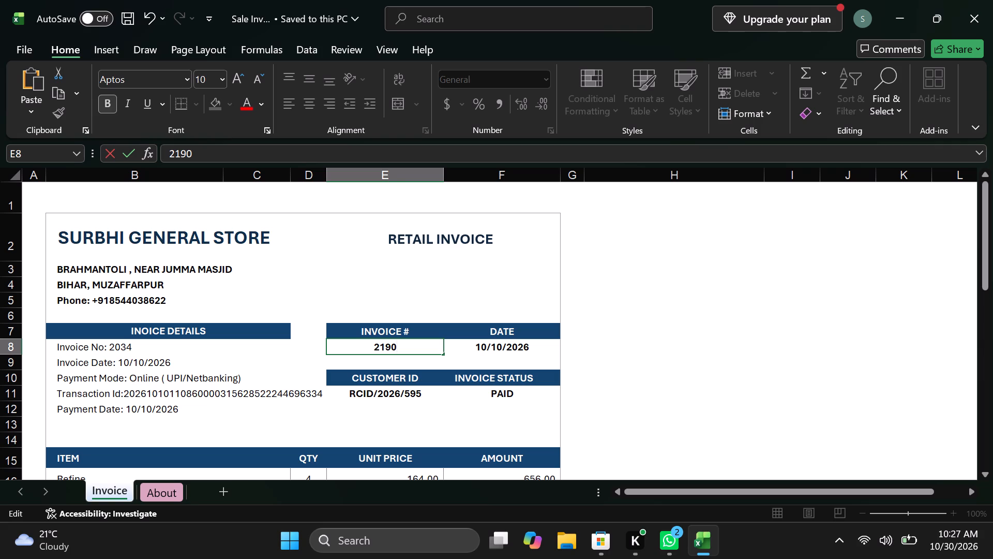
# Set the date under the DATE heading to 29/10/2026.
pyautogui.doubleClick(537, 349)
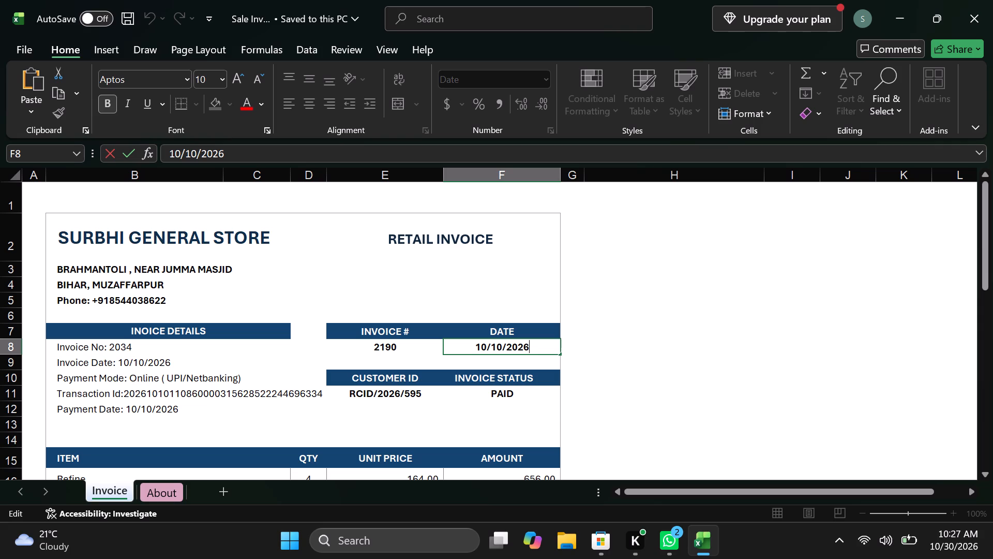
pyautogui.click(483, 343)
pyautogui.press('Right')
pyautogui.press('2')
pyautogui.press('BackSpace')
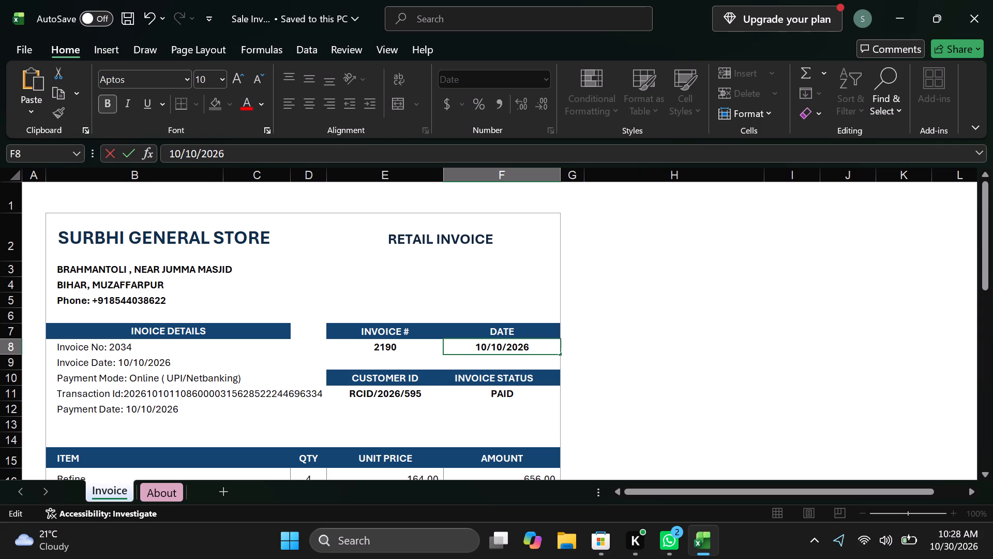
pyautogui.press('BackSpace')
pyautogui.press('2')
pyautogui.press('Home')
pyautogui.press('Right')
pyautogui.press('BackSpace')
pyautogui.press('Right')
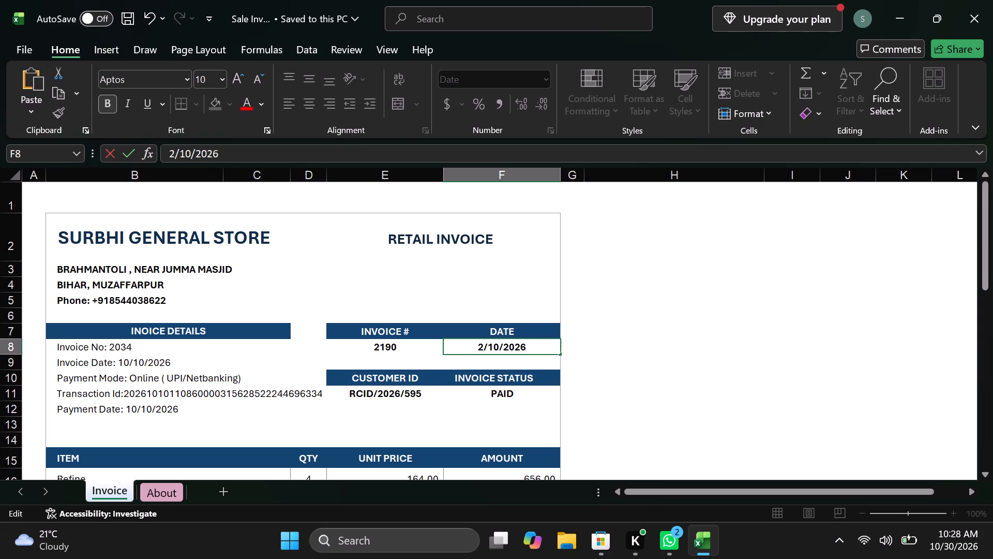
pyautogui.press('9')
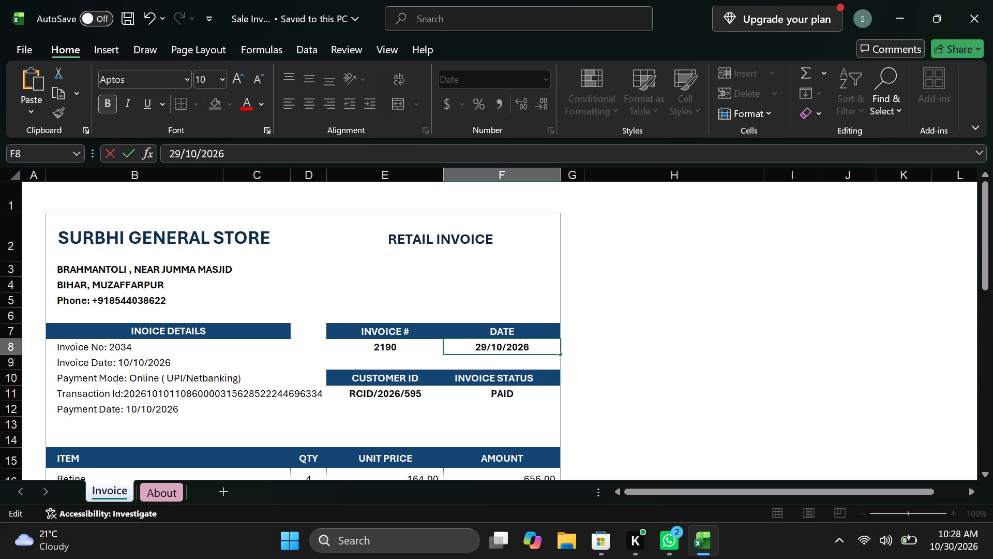
# Change the Invoice Date line in the invoice details block to 29/10/2026.
pyautogui.doubleClick(170, 361)
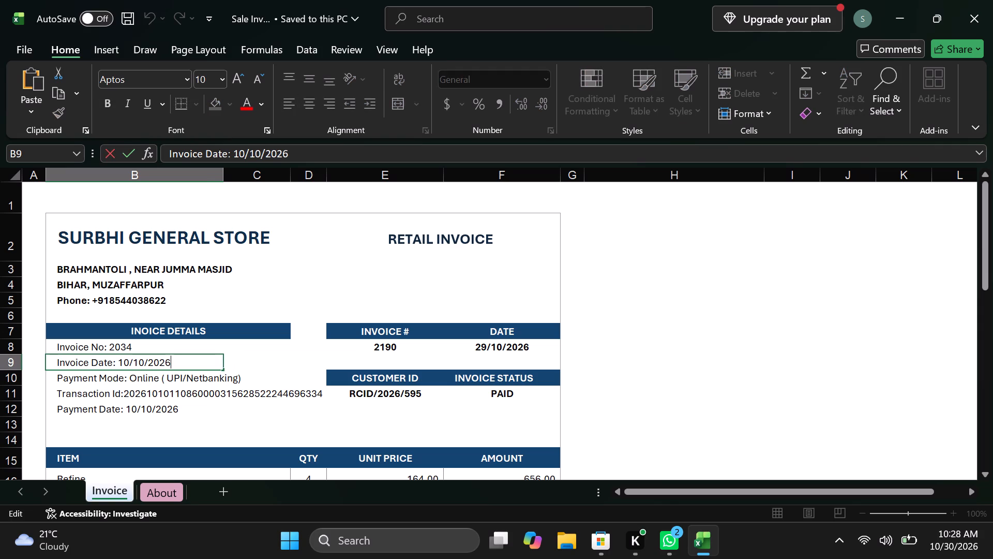
pyautogui.click(129, 359)
pyautogui.press('BackSpace')
pyautogui.press('BackSpace')
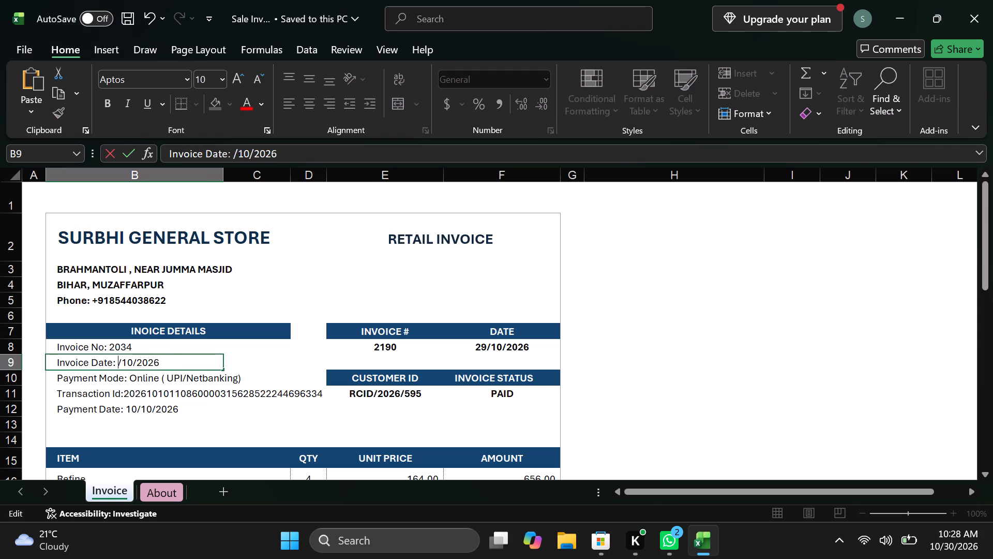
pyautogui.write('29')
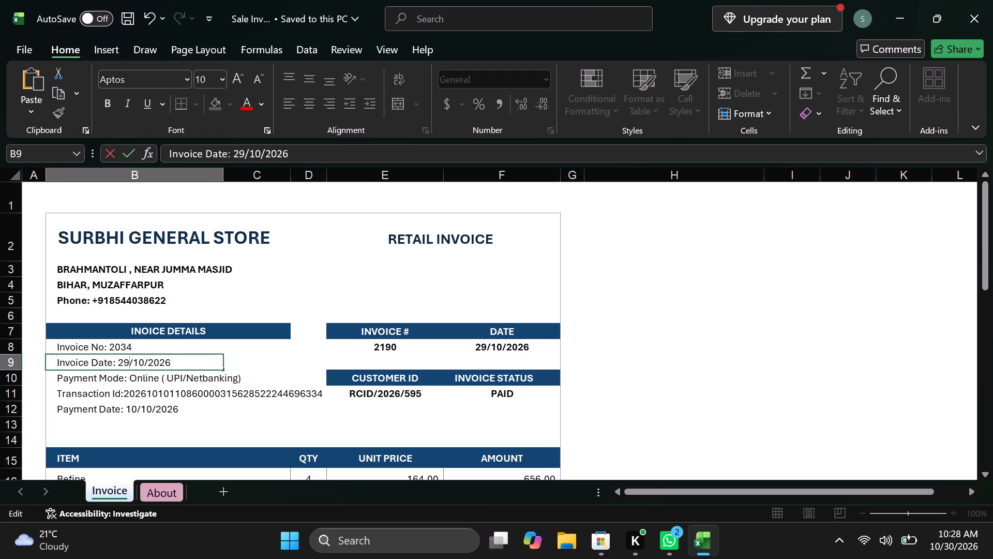
pyautogui.click(667, 378)
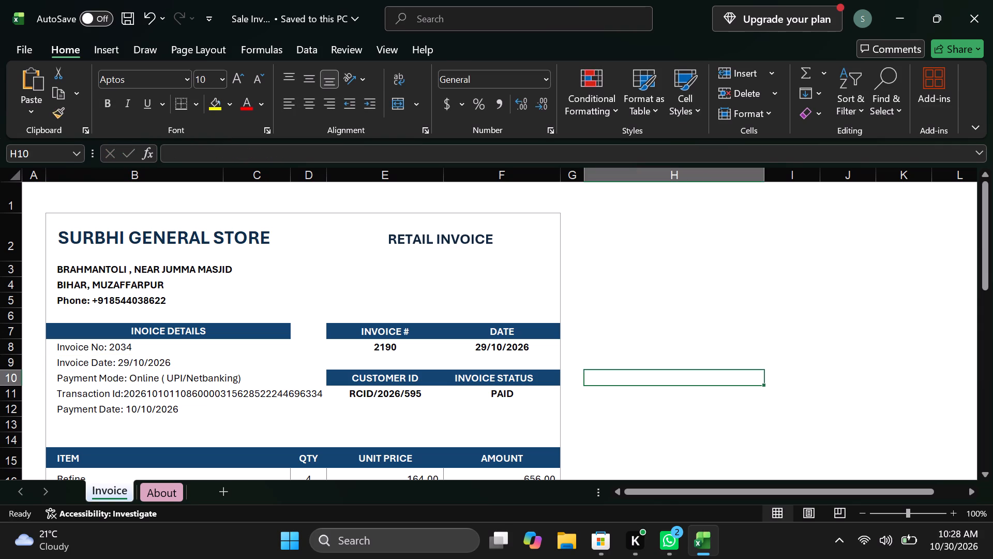
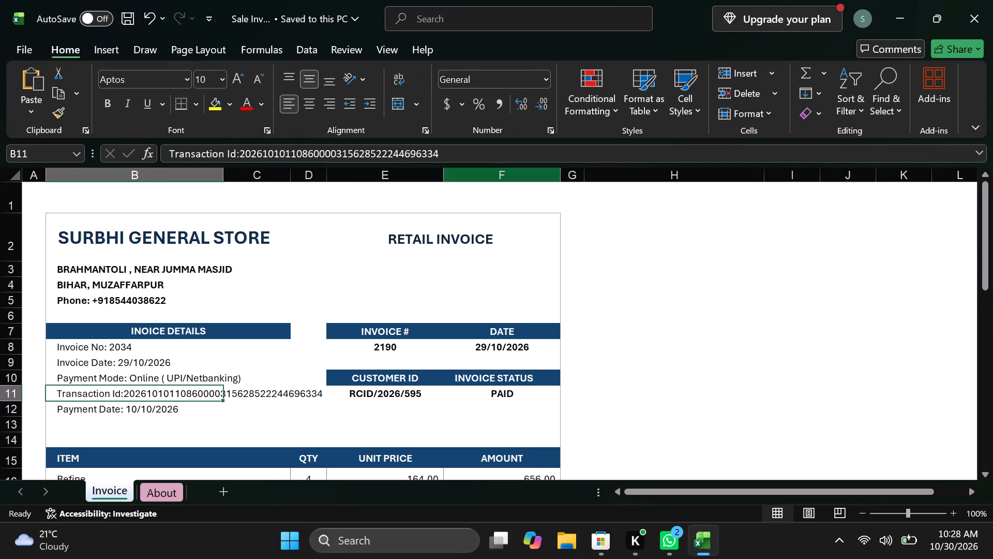
# Replace the number after "Transaction Id:" in the invoice details with the copied transaction number, keeping the label.
pyautogui.click(465, 156)
pyautogui.press('BackSpace')
pyautogui.press('BackSpace')
pyautogui.press('BackSpace')
pyautogui.press('BackSpace')
pyautogui.press('BackSpace')
pyautogui.press('BackSpace')
pyautogui.press('BackSpace')
pyautogui.press('BackSpace')
pyautogui.press('BackSpace')
pyautogui.press('BackSpace')
pyautogui.press('BackSpace')
pyautogui.press('BackSpace')
pyautogui.press('BackSpace')
pyautogui.press('BackSpace')
pyautogui.press('BackSpace')
pyautogui.press('BackSpace')
pyautogui.press('BackSpace')
pyautogui.press('BackSpace')
pyautogui.press('BackSpace')
pyautogui.press('BackSpace')
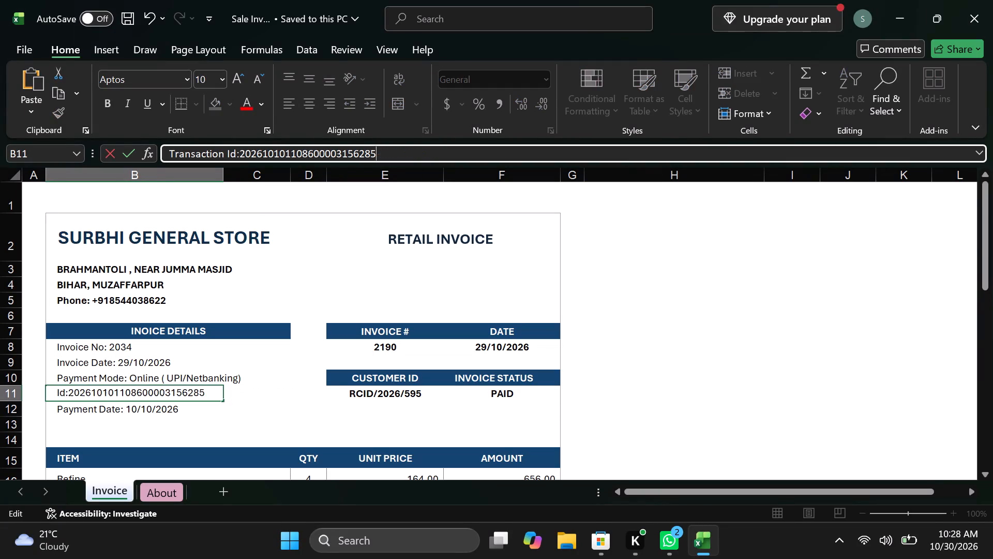
pyautogui.press('BackSpace')
pyautogui.hotkey('ctrl', 'v')
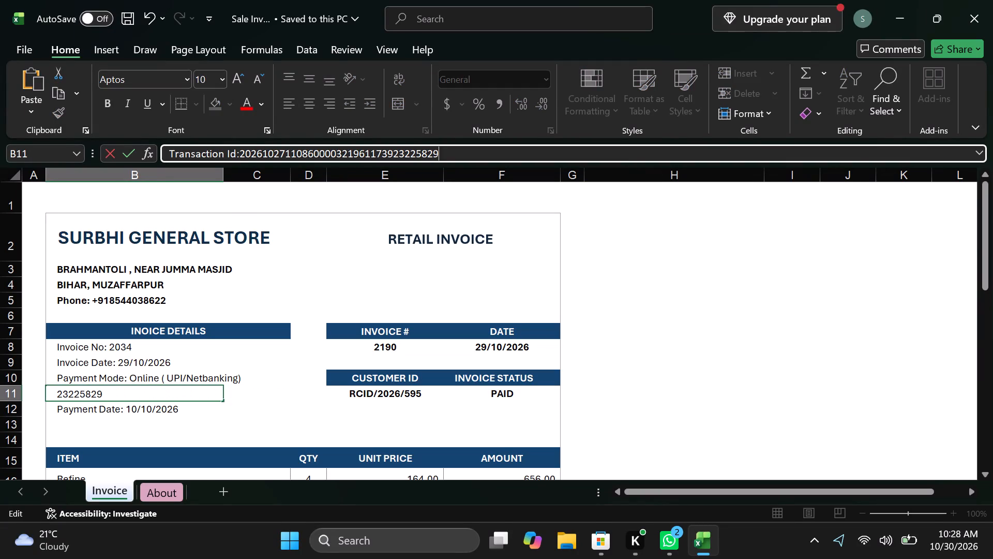
pyautogui.click(658, 283)
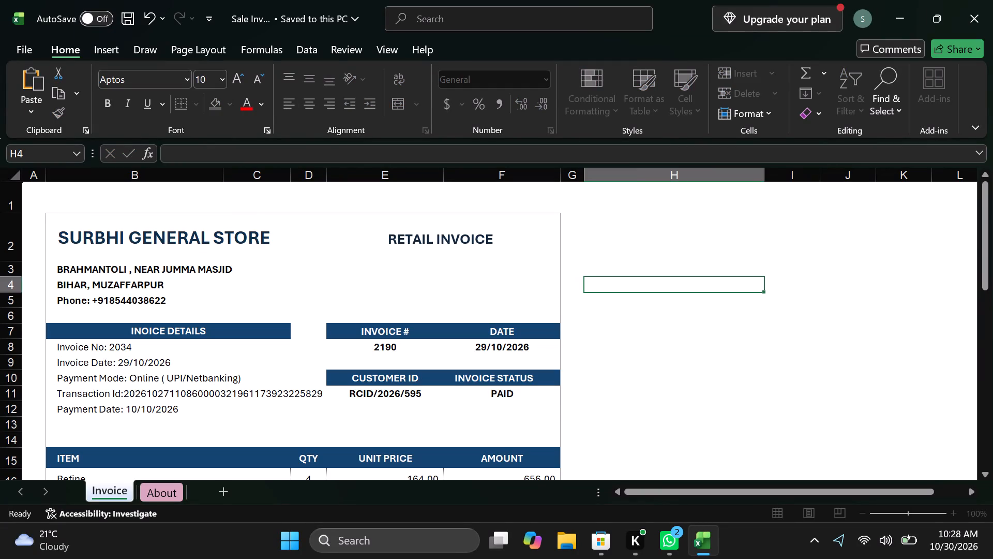
# Open the Payment Date entry in the invoice details for editing.
pyautogui.scroll(-1, 603, 384)
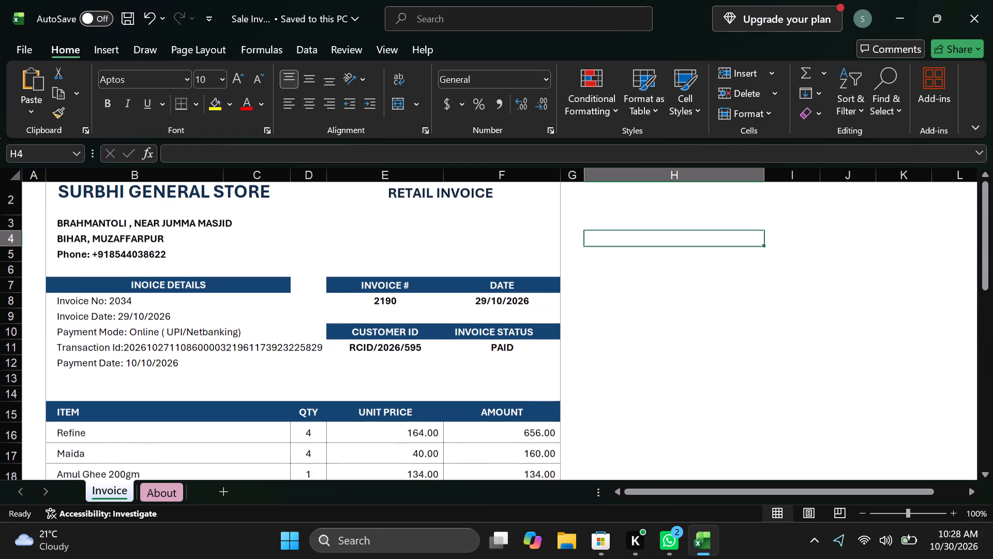
pyautogui.doubleClick(164, 329)
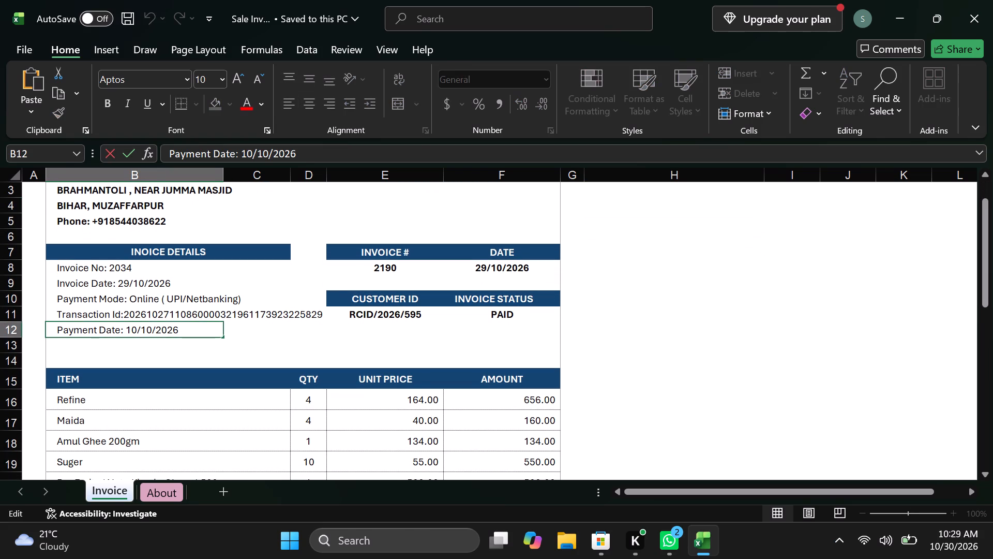
# Change the payment date in the invoice details to 29/10/2026.
pyautogui.click(137, 325)
pyautogui.press('BackSpace')
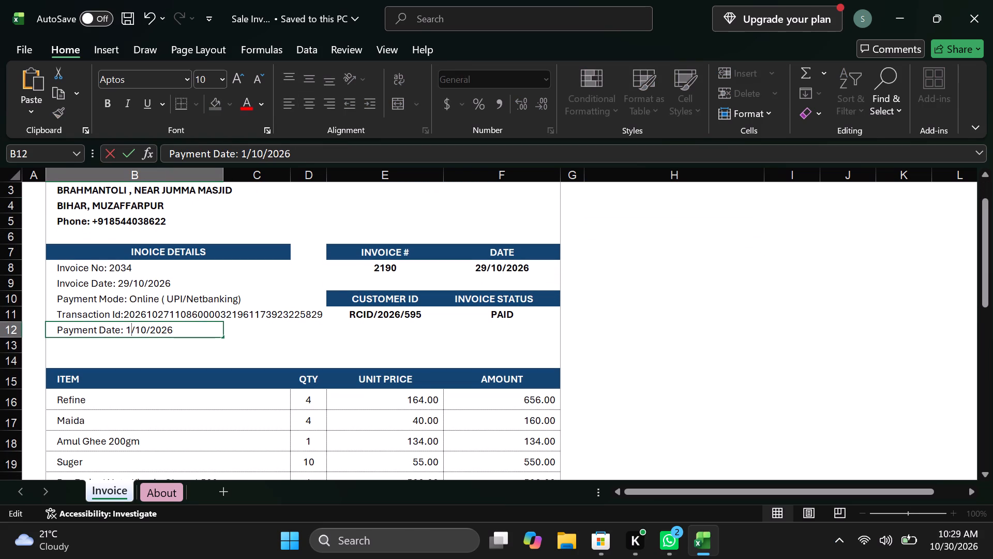
pyautogui.press('BackSpace')
pyautogui.write('29')
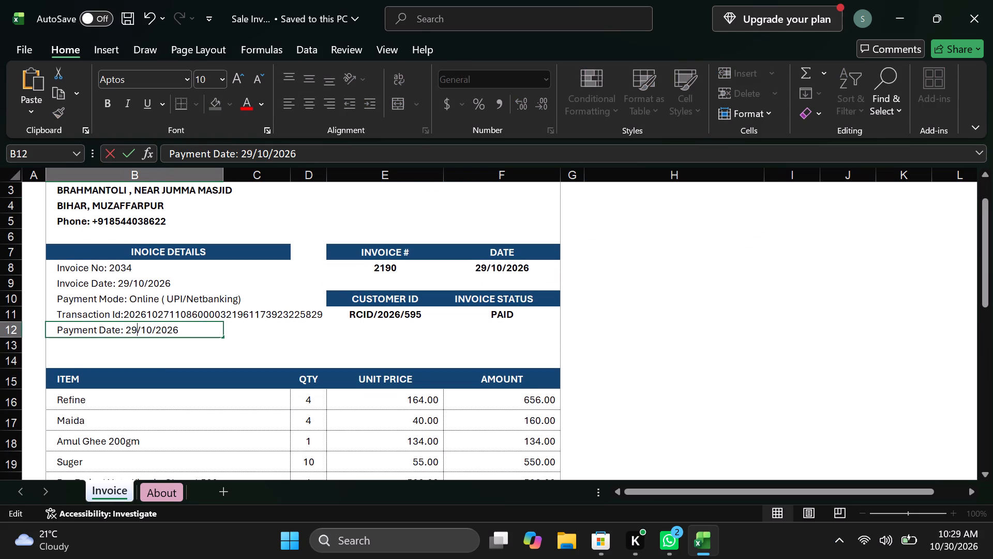
pyautogui.click(534, 374)
# Replace the first item, Refine, with Milk 5kg, quantity 5, at a unit price of 68.
pyautogui.scroll(-1, 534, 374)
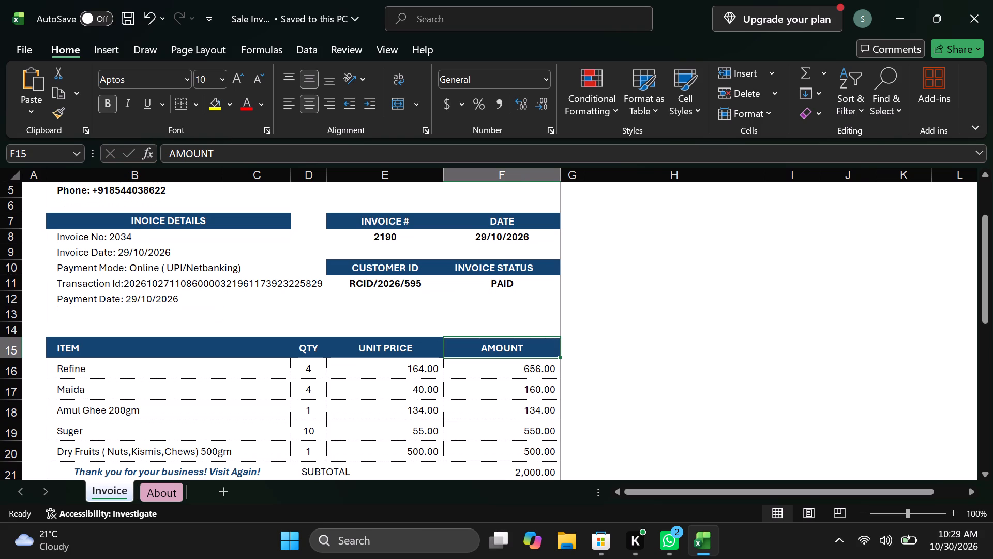
pyautogui.click(257, 373)
pyautogui.click(107, 368)
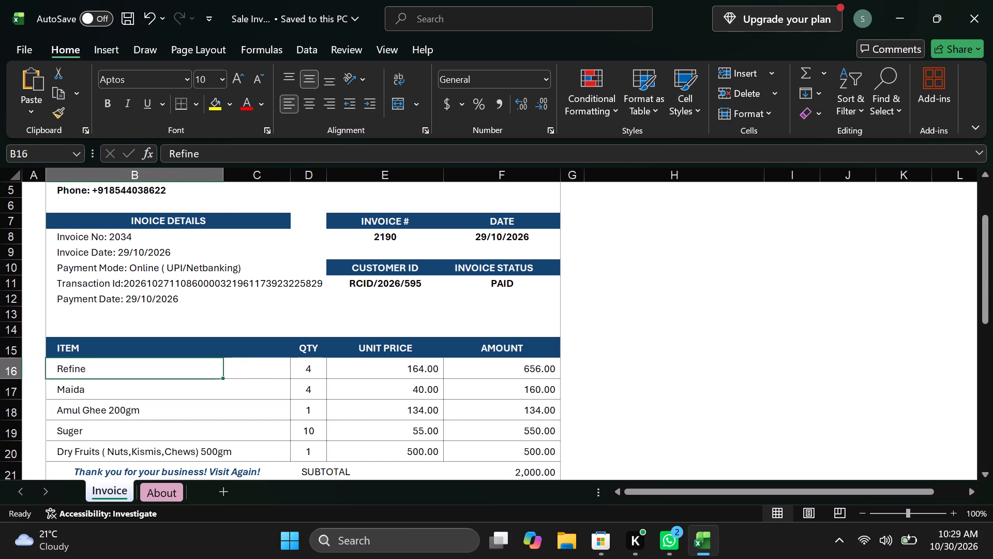
pyautogui.press('BackSpace')
pyautogui.write('Milk 5kg')
pyautogui.press('Tab')
pyautogui.press('Tab')
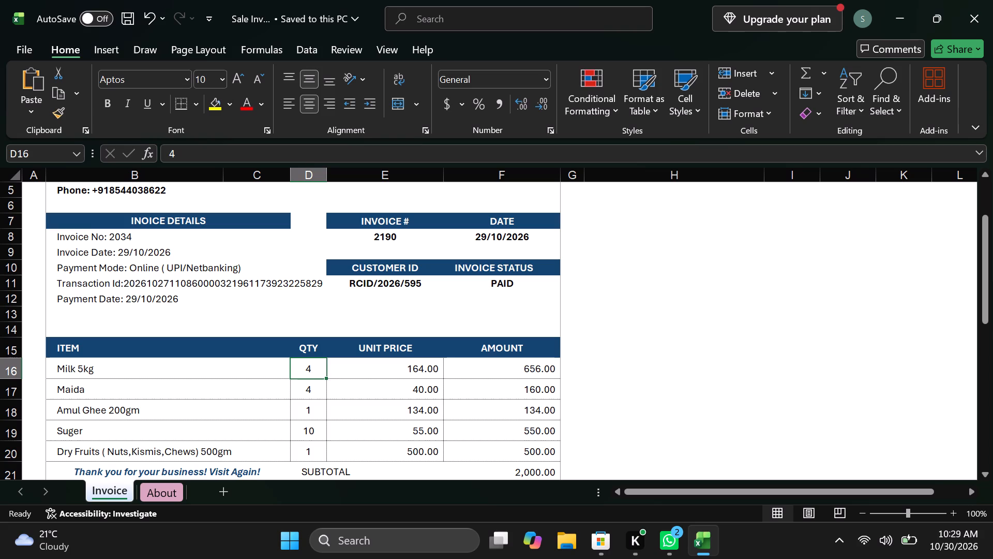
pyautogui.write('68')
pyautogui.press('Tab')
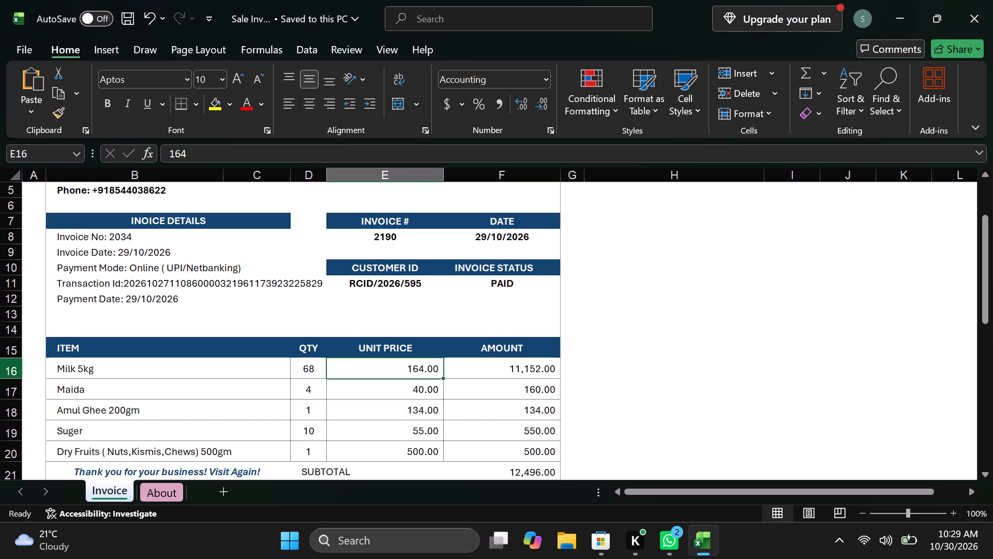
pyautogui.click(317, 368)
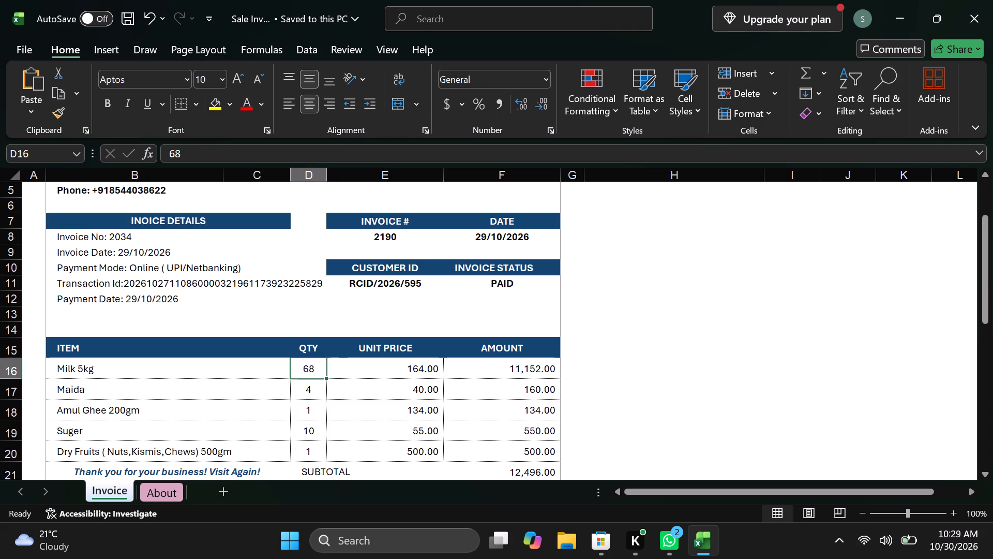
pyautogui.press('BackSpace')
pyautogui.press('5')
pyautogui.press('Right')
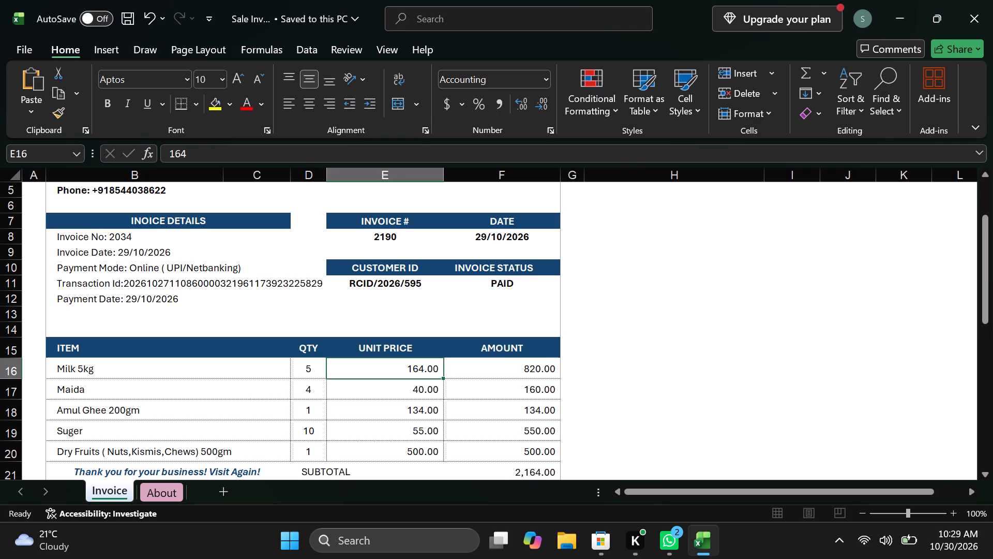
pyautogui.write('687')
pyautogui.press('BackSpace')
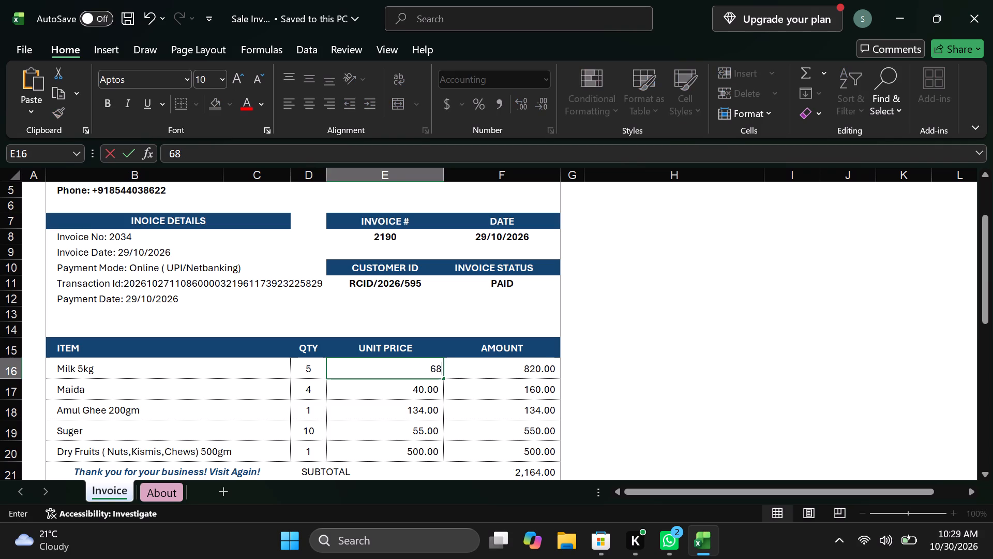
pyautogui.click(506, 411)
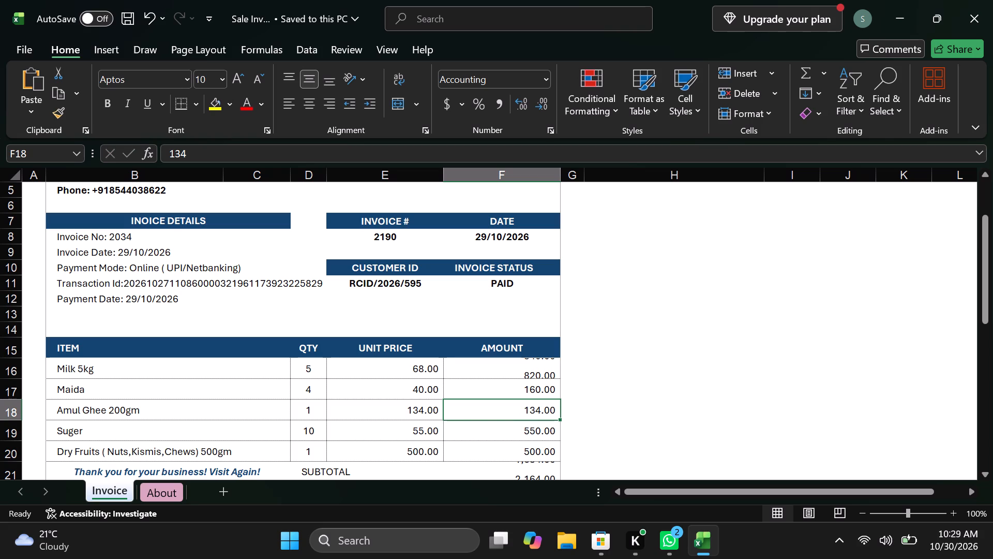
# Replace the second item, Maida, with Suger 2kg, quantity 2, at a unit price of 60.
pyautogui.click(125, 391)
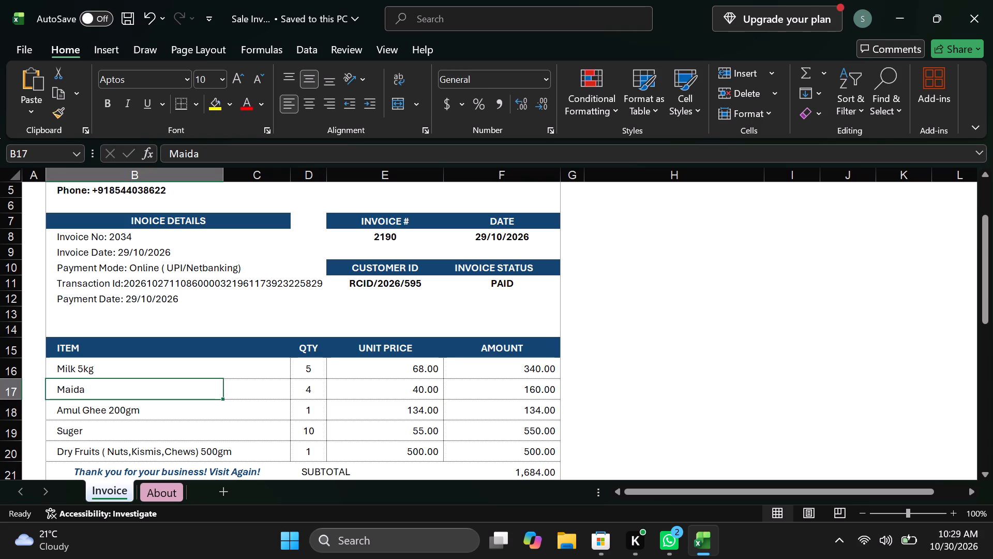
pyautogui.write('su')
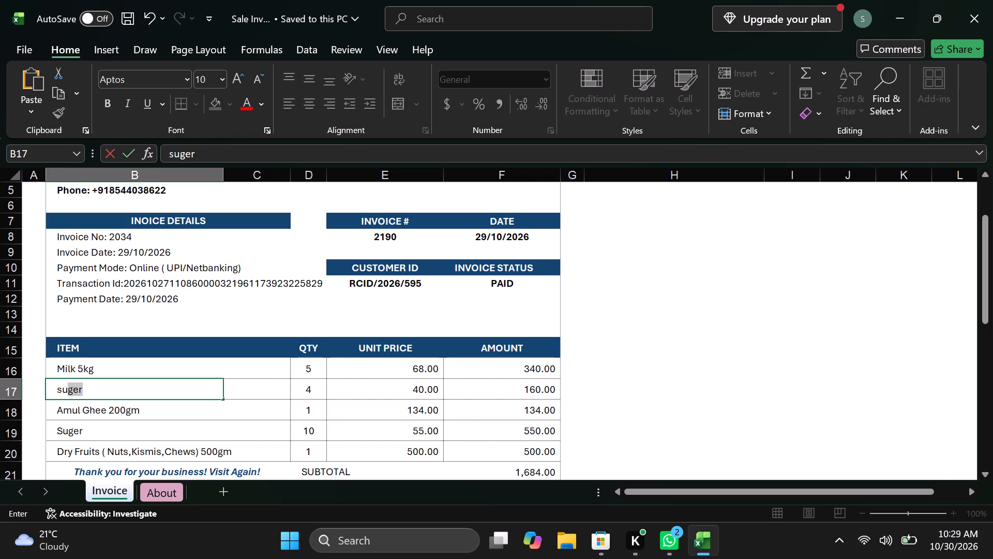
pyautogui.press('BackSpace')
pyautogui.press('BackSpace')
pyautogui.press('BackSpace')
pyautogui.hotkey('shift', 's')
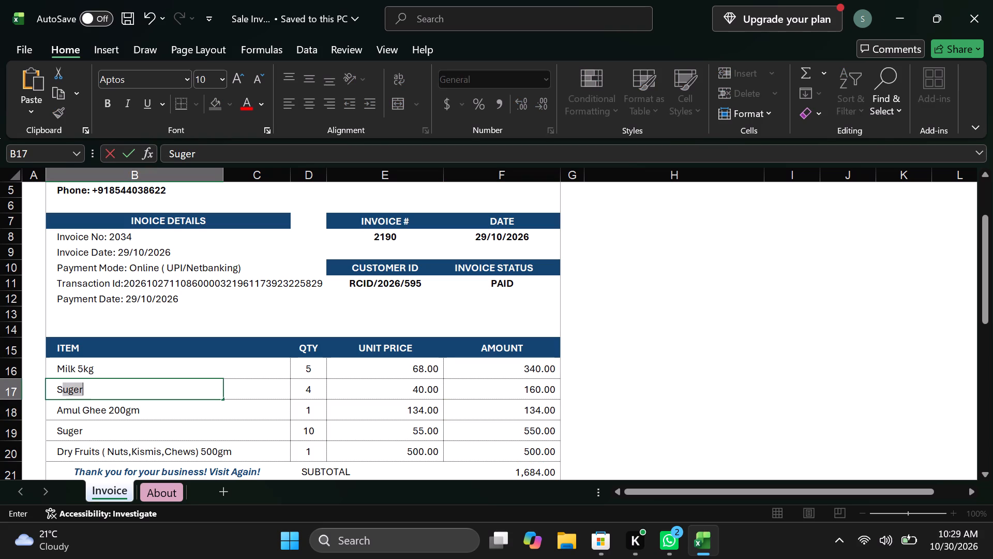
pyautogui.write('uger')
pyautogui.press('Tab')
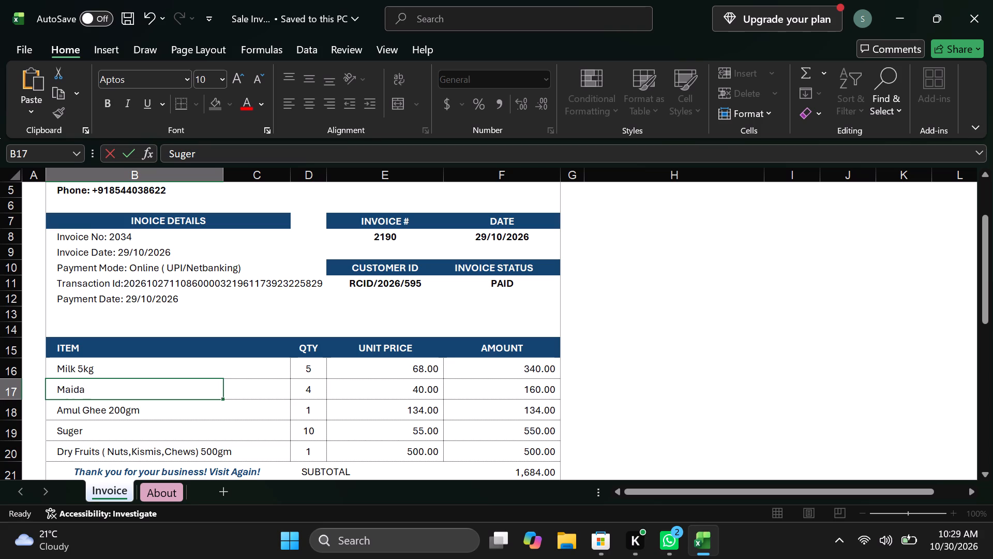
pyautogui.press('Tab')
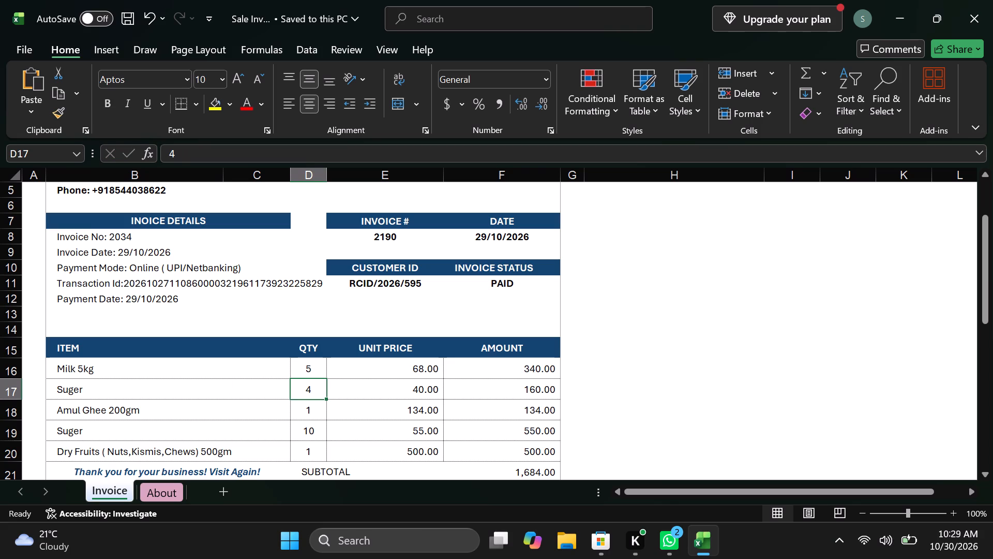
pyautogui.press('2')
pyautogui.press('Tab')
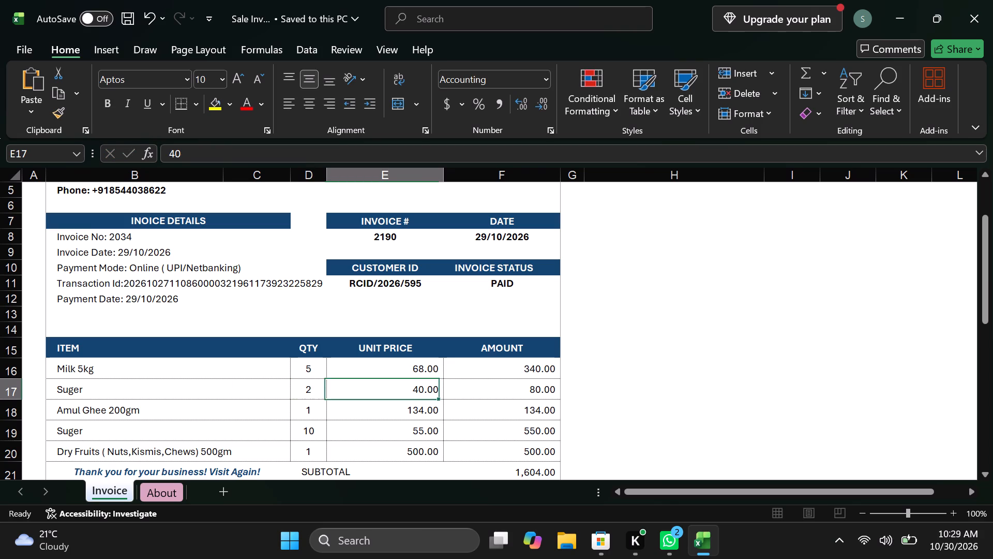
pyautogui.doubleClick(125, 391)
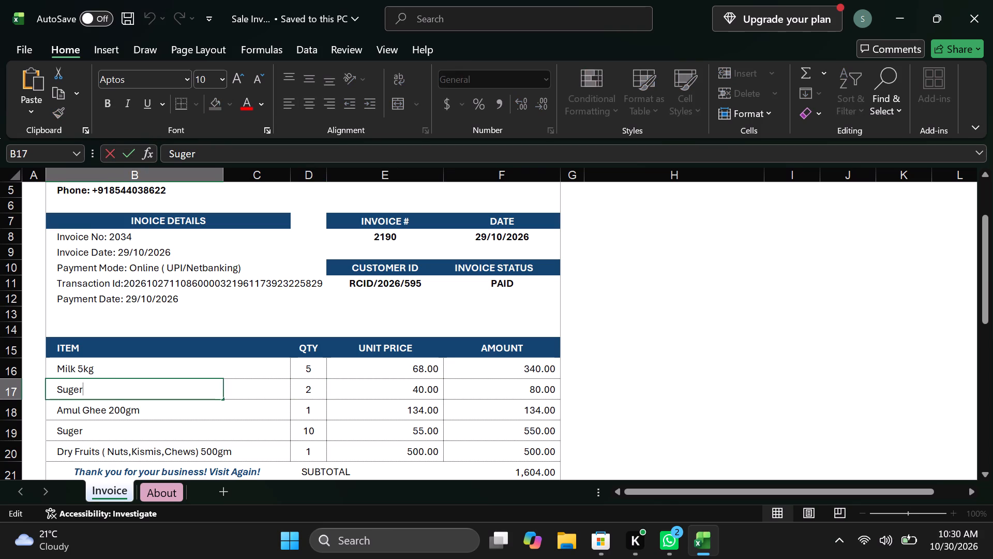
pyautogui.press('space')
pyautogui.write('2kg')
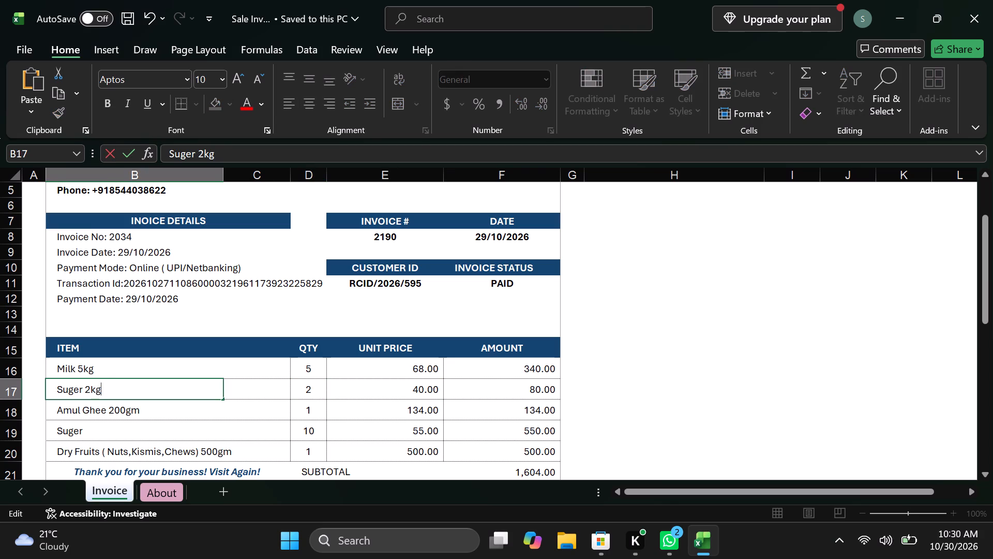
pyautogui.click(430, 396)
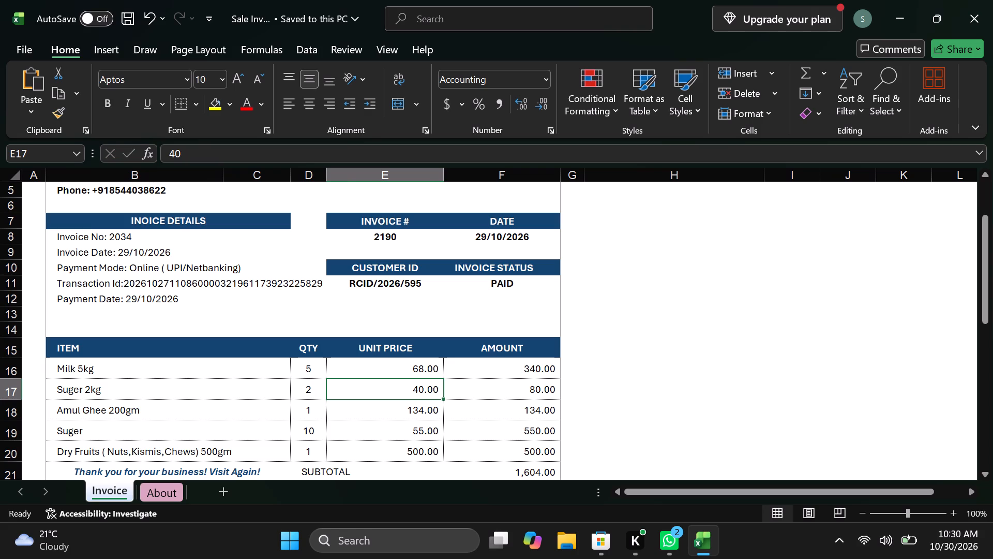
pyautogui.write('60')
pyautogui.press('Tab')
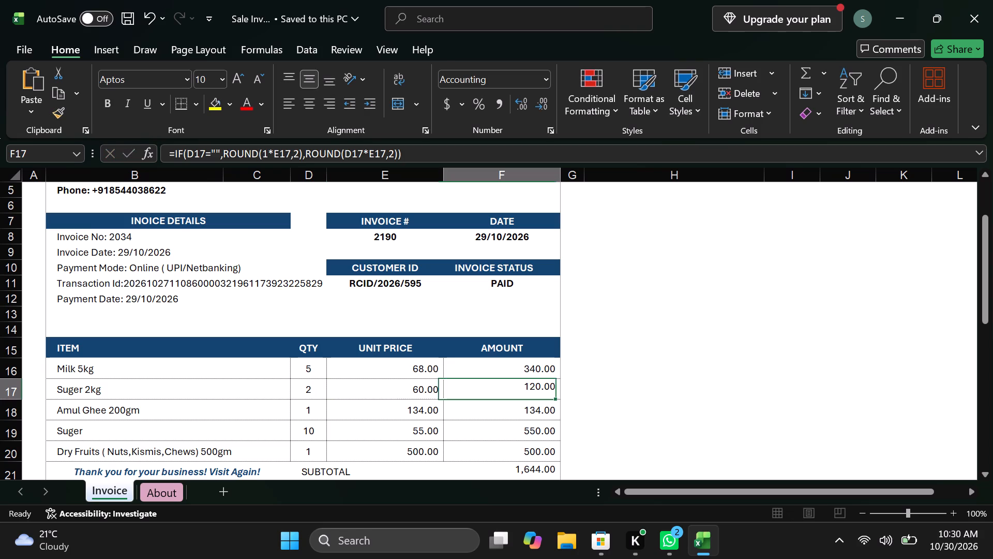
# Replace the third item name, Amul Ghee 200gm, with Elichee.
pyautogui.click(145, 408)
pyautogui.press('BackSpace')
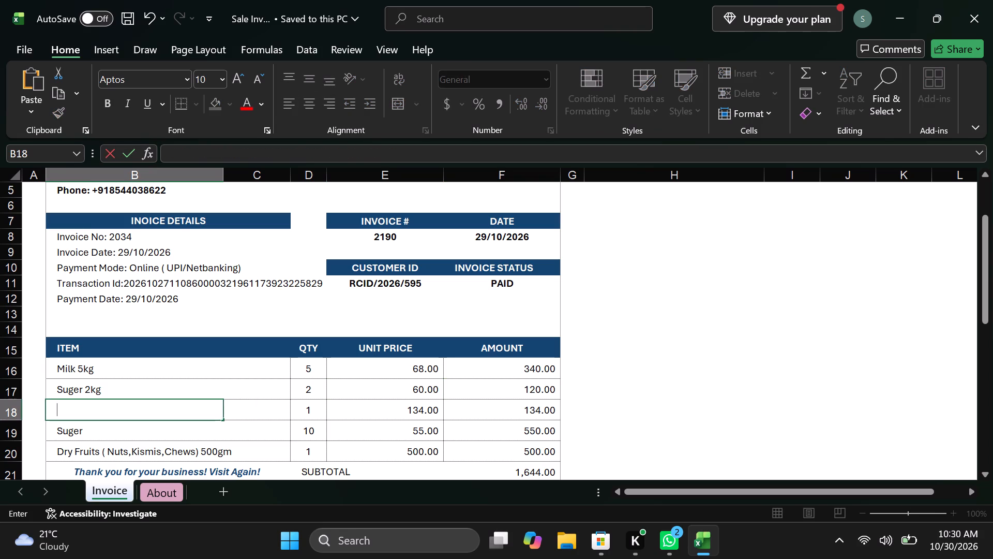
pyautogui.write('eli')
pyautogui.press('BackSpace')
pyautogui.press('BackSpace')
pyautogui.press('BackSpace')
pyautogui.write('El')
pyautogui.write('uchee')
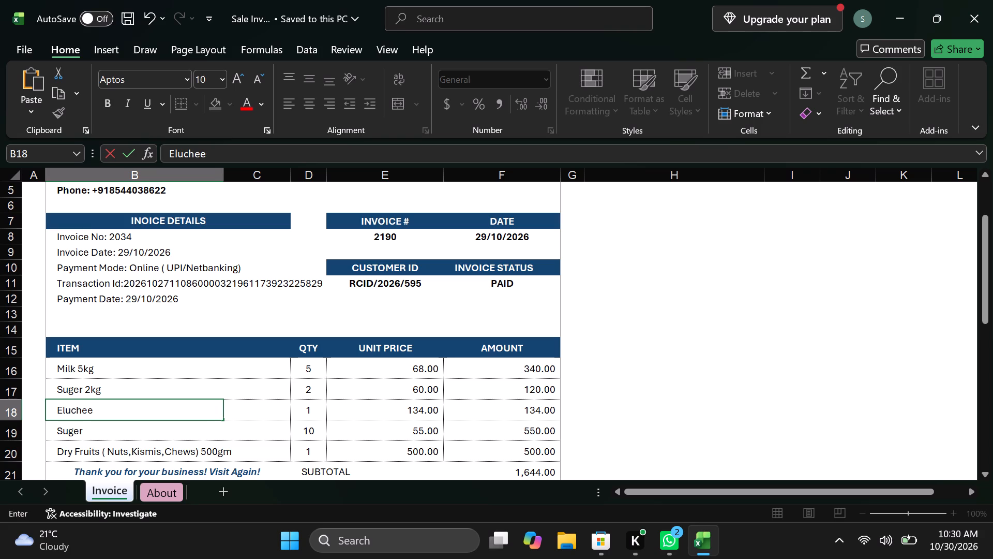
pyautogui.press('Left')
pyautogui.press('Left')
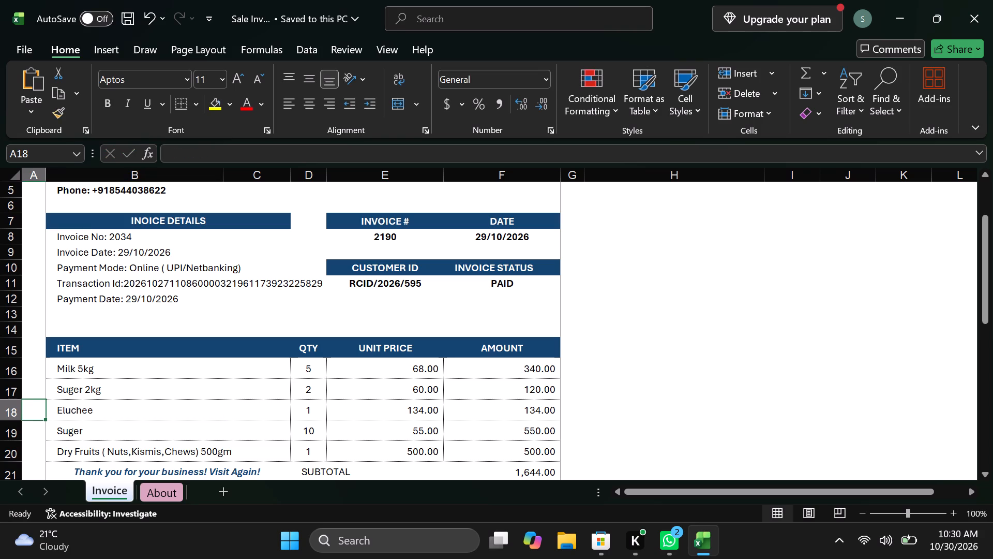
pyautogui.doubleClick(77, 413)
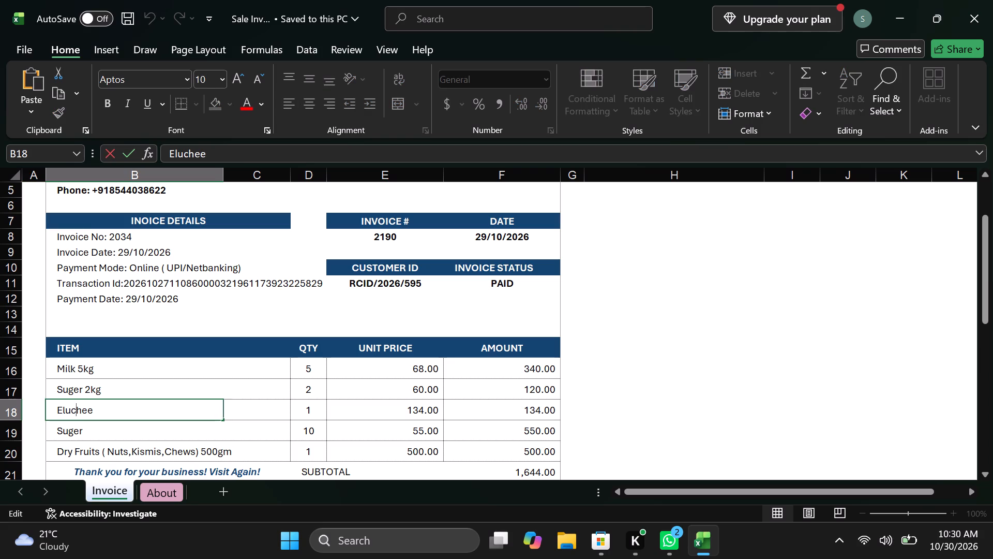
pyautogui.click(70, 410)
pyautogui.press('BackSpace')
pyautogui.write('i`')
pyautogui.press('BackSpace')
# Set the unit price of the Elichee item to 40.
pyautogui.click(313, 409)
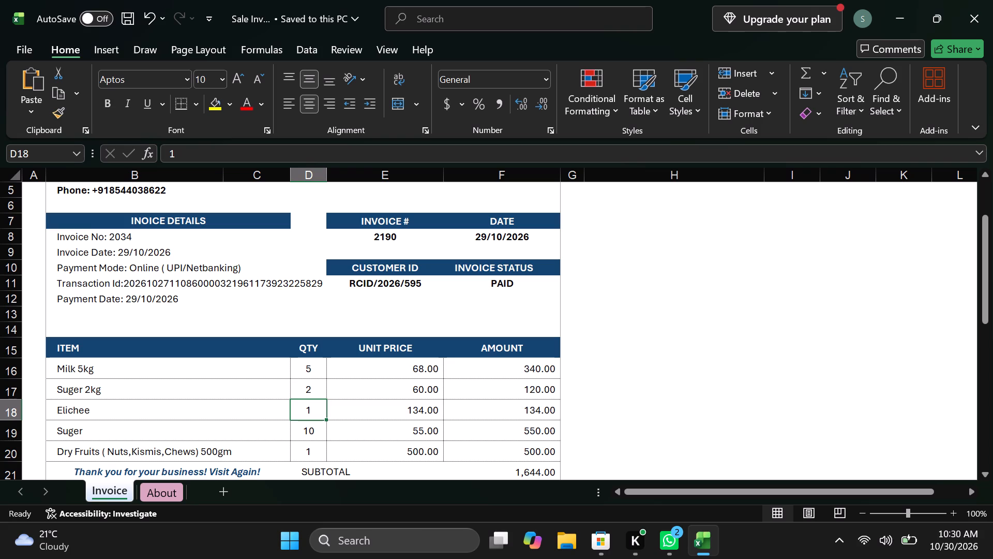
pyautogui.press('Tab')
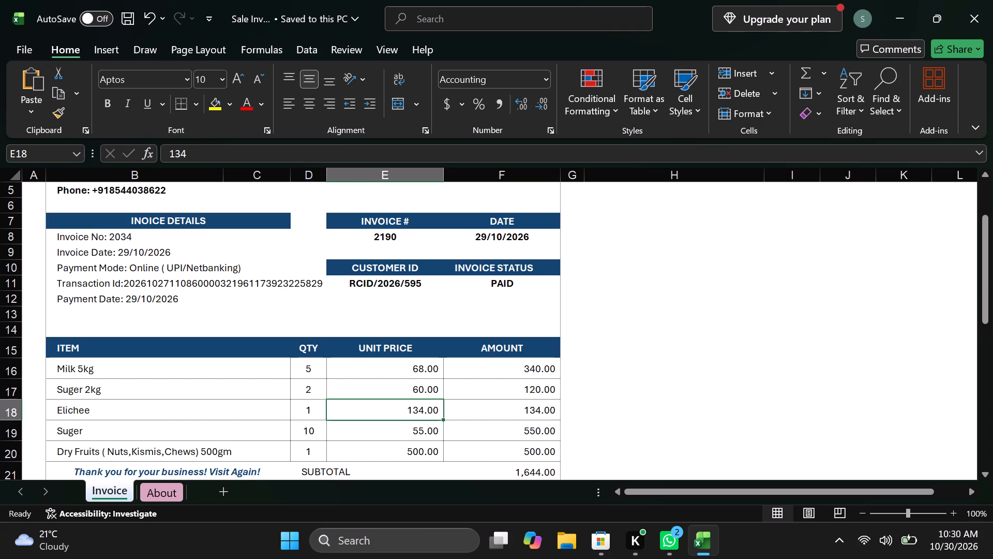
pyautogui.write('40')
pyautogui.click(617, 429)
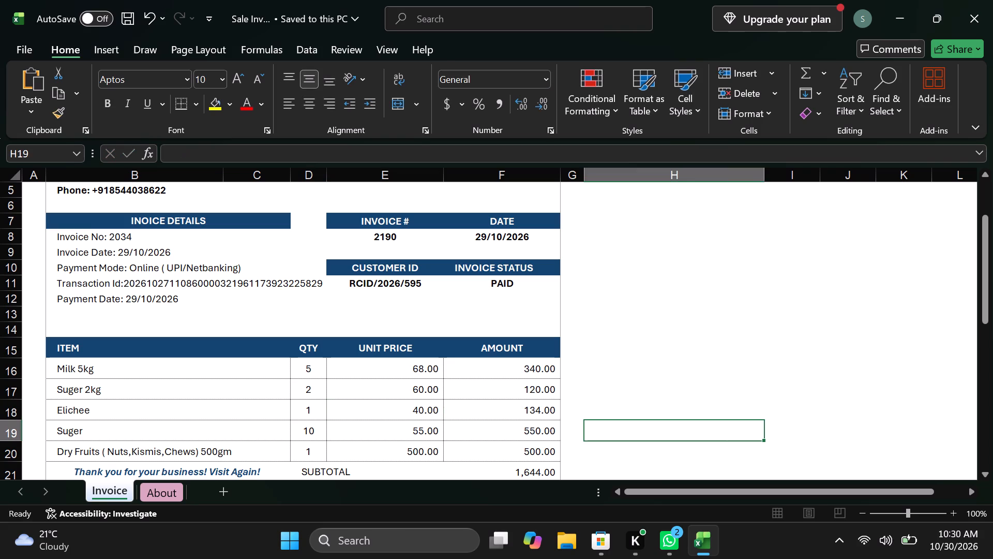
# Delete the leftover Suger row with quantity 10 and the Dry Fruits row from the item table.
pyautogui.click(15, 434)
pyautogui.rightClick(15, 434)
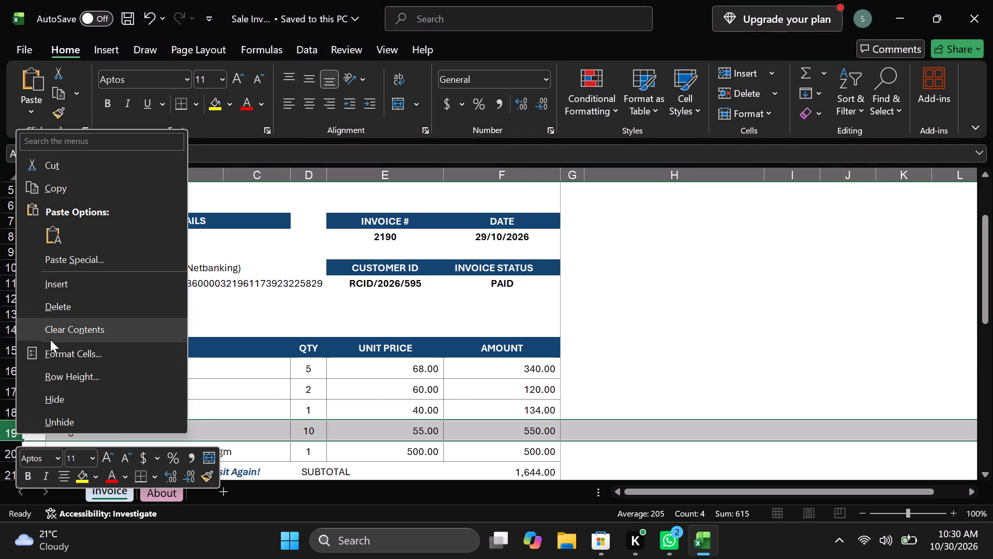
pyautogui.click(66, 307)
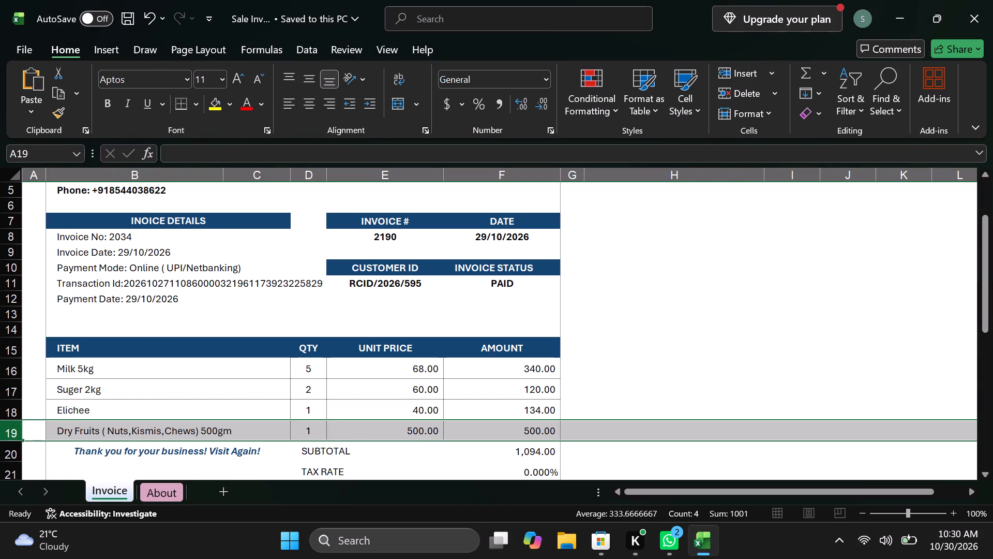
pyautogui.click(20, 432)
pyautogui.rightClick(20, 432)
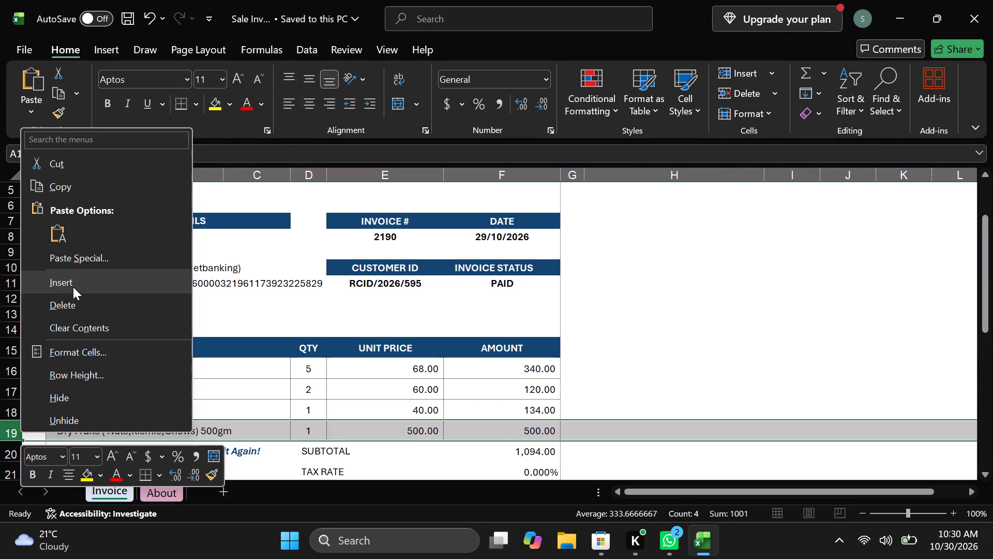
pyautogui.click(83, 297)
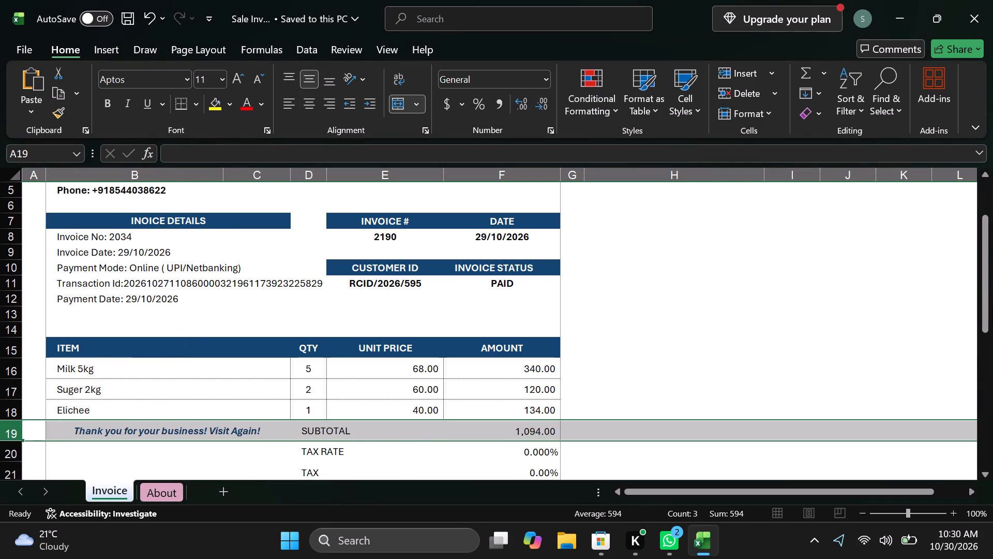
pyautogui.click(615, 413)
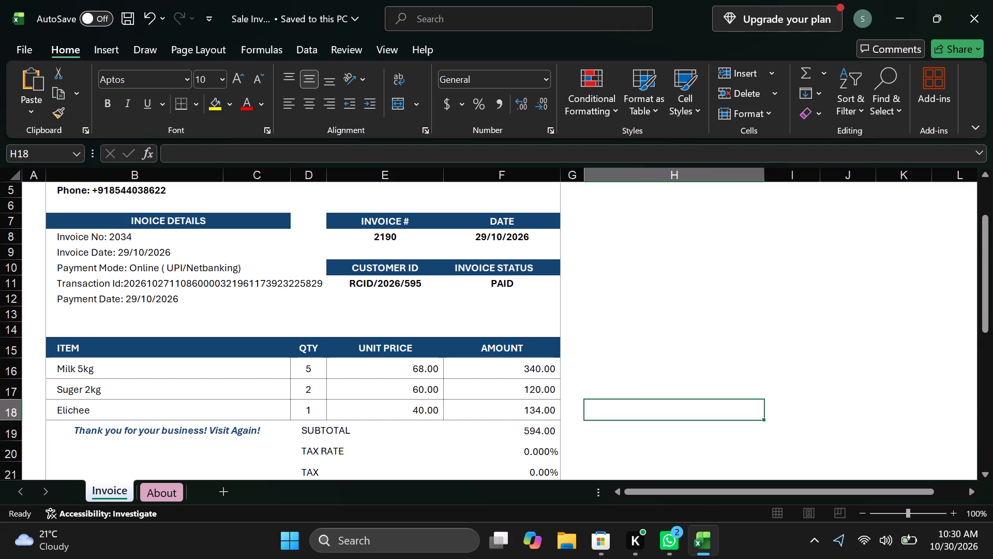
pyautogui.scroll(-1, 683, 354)
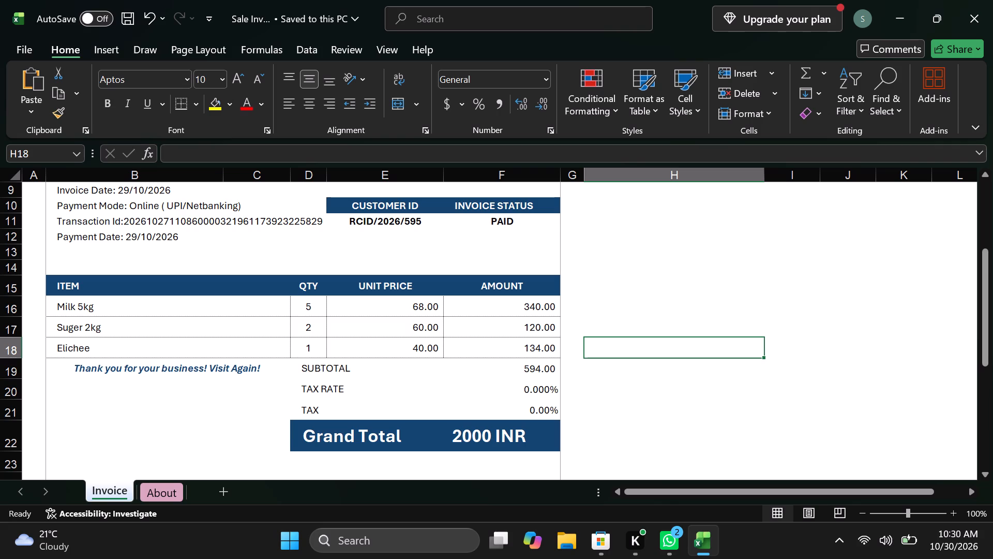
# Set the amount of the Elichee item to 40.
pyautogui.click(486, 352)
pyautogui.doubleClick(486, 352)
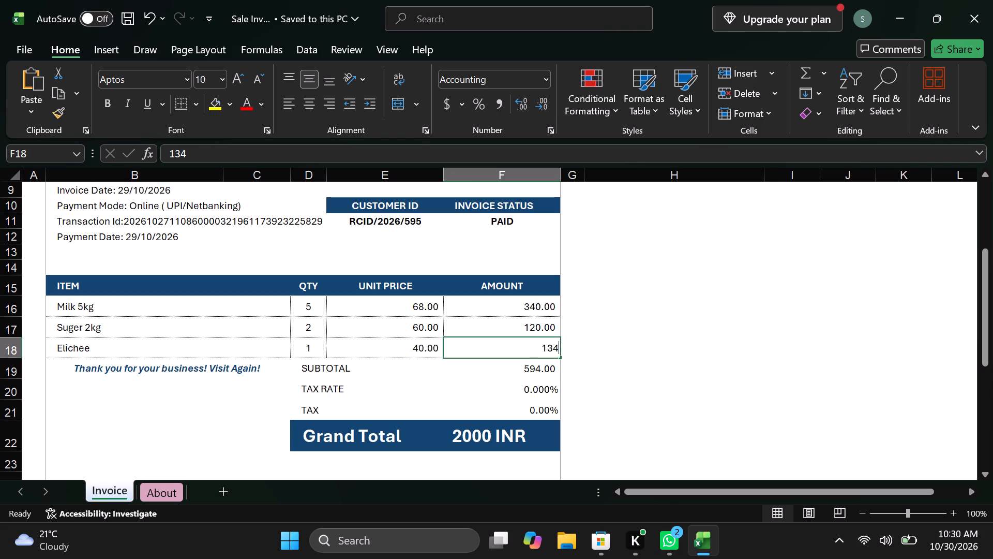
pyautogui.press('Right')
pyautogui.press('Right')
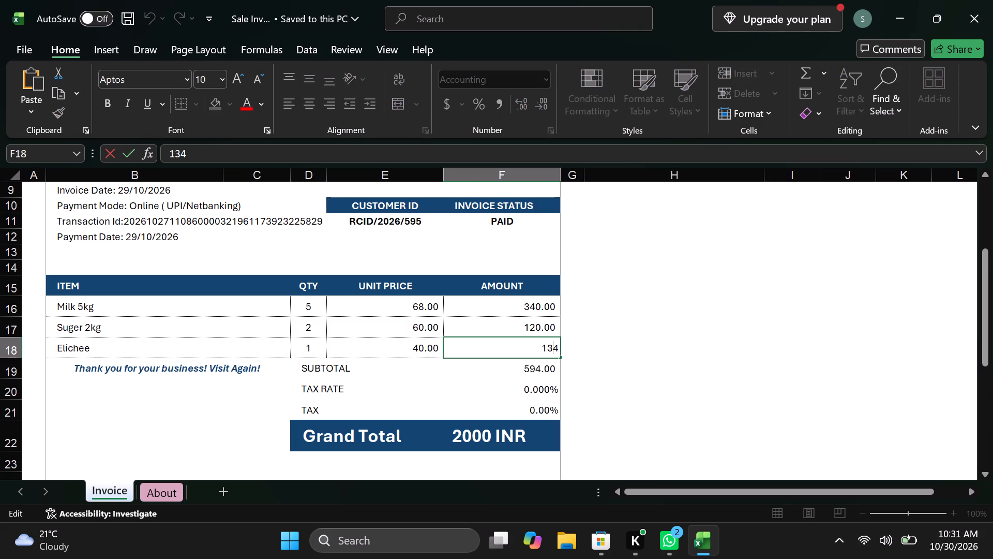
pyautogui.press('Right')
pyautogui.press('BackSpace')
pyautogui.press('BackSpace')
pyautogui.press('BackSpace')
pyautogui.write('40')
pyautogui.click(671, 356)
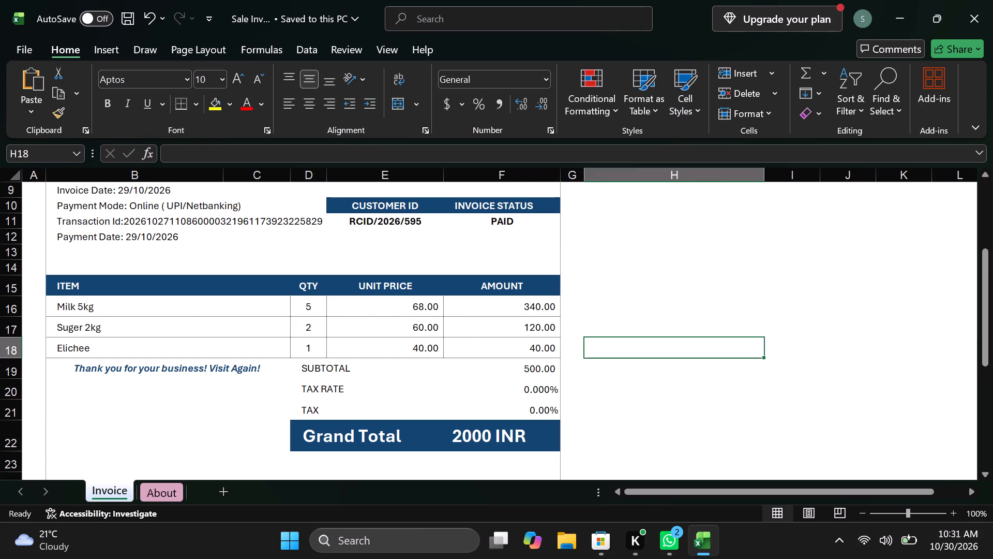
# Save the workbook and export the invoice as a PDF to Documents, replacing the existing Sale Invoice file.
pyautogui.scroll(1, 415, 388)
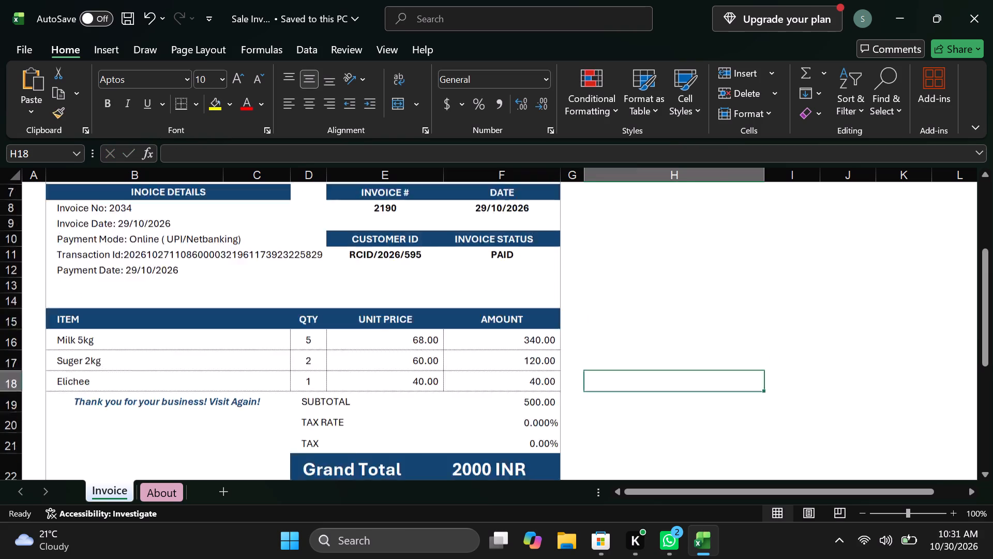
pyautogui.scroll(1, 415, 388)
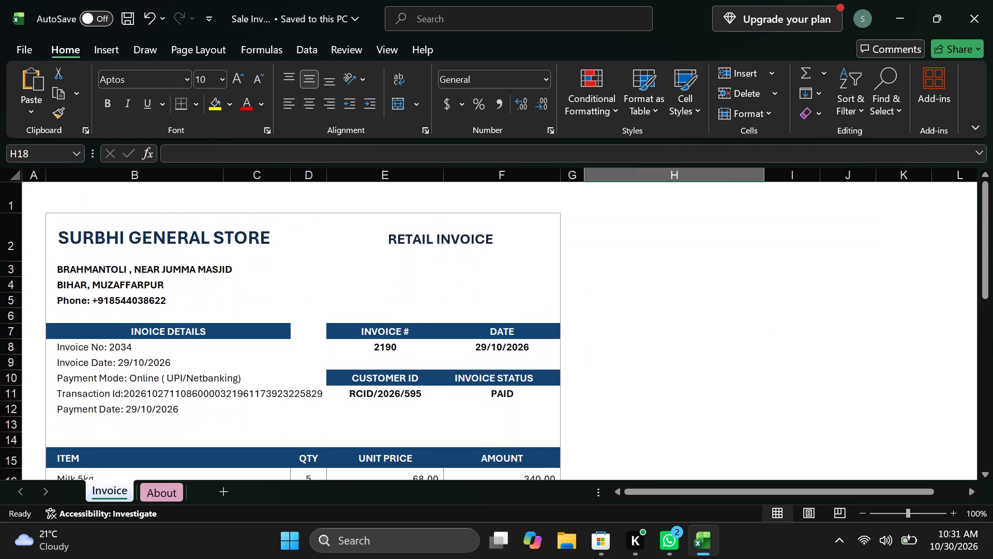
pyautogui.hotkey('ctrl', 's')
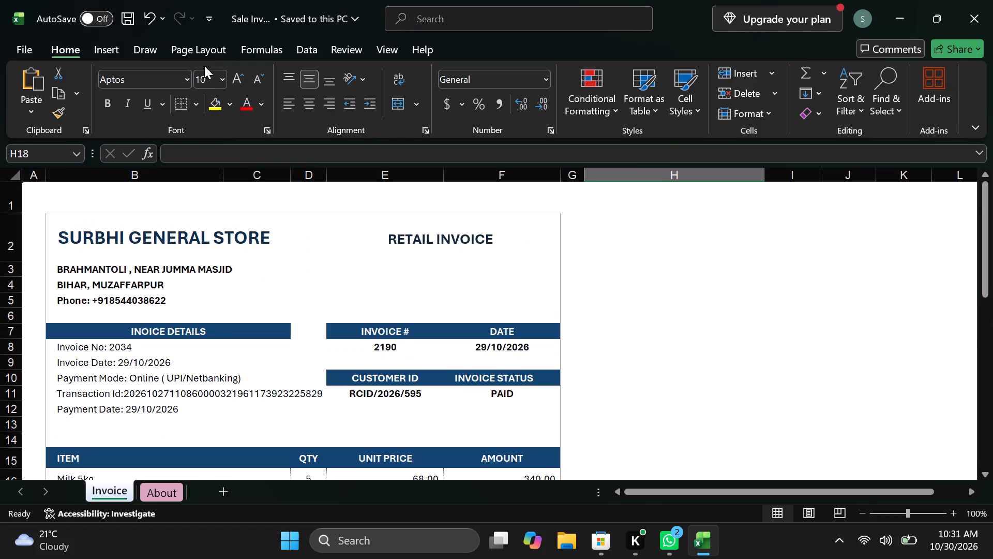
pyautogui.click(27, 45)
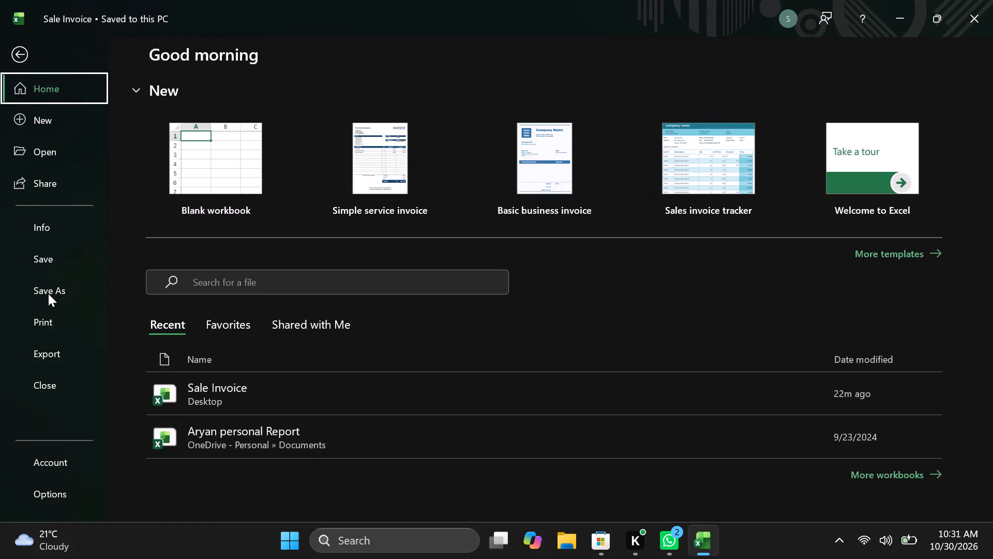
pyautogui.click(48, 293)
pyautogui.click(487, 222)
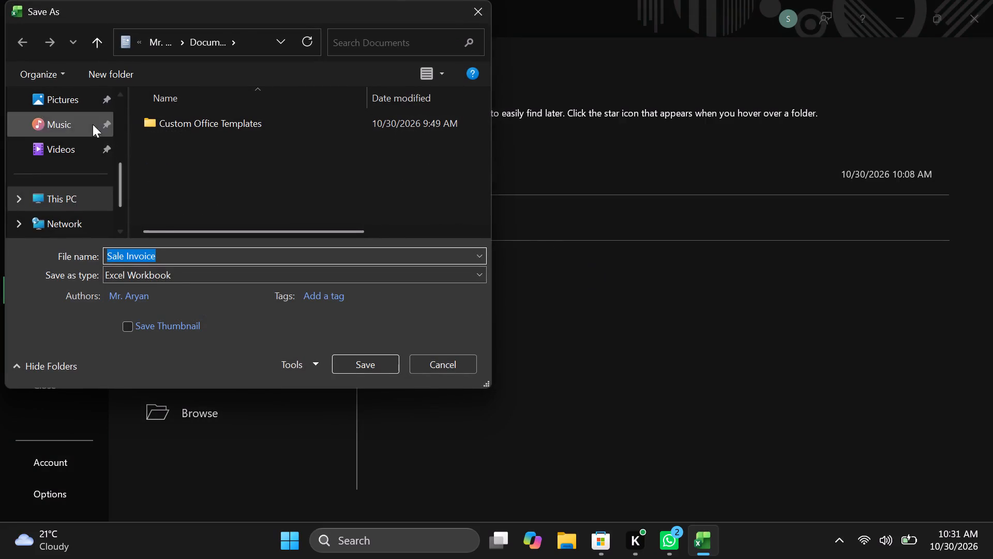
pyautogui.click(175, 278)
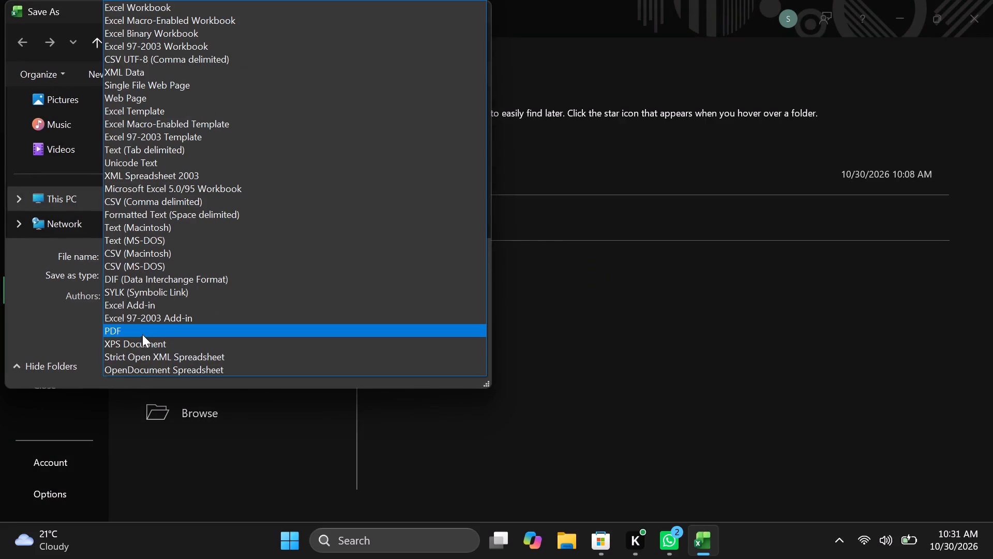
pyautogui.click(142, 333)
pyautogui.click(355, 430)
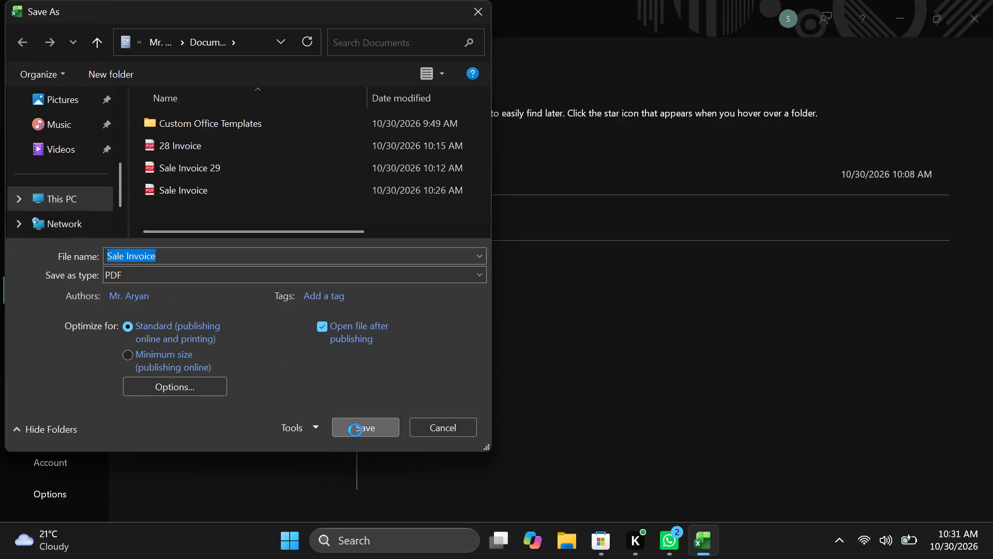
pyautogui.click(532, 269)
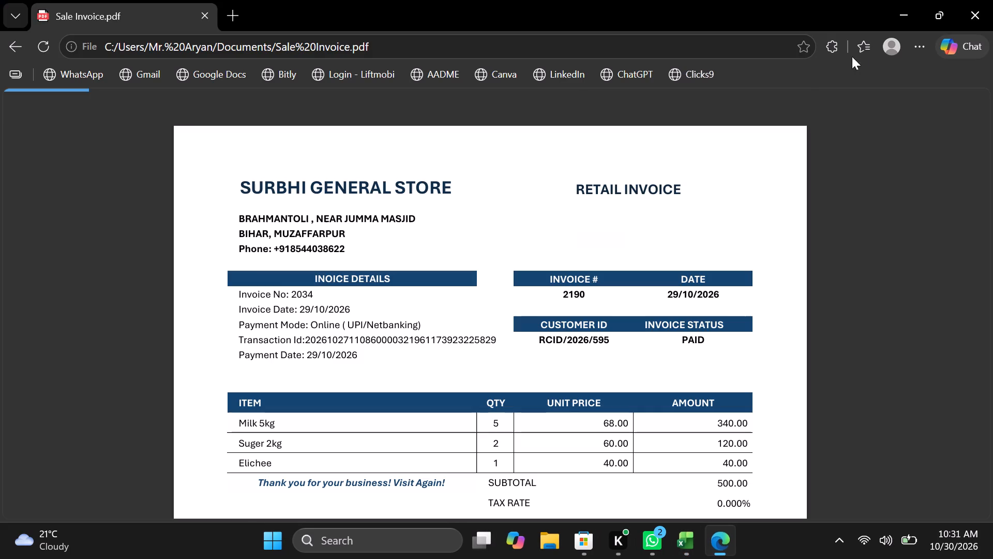
# Check the invoice date in the exported Sale Invoice PDF without saving a copy, and close it.
pyautogui.click(942, 104)
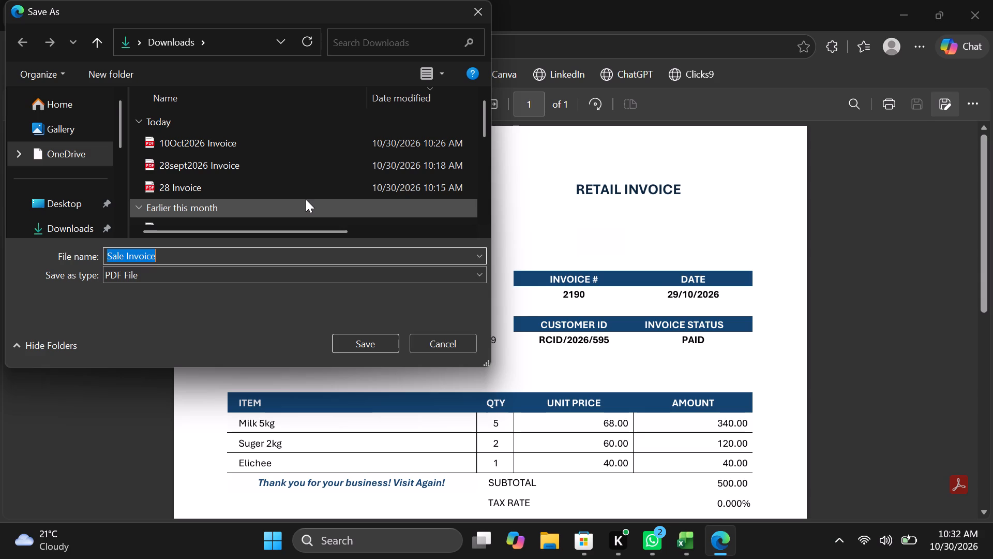
pyautogui.click(443, 343)
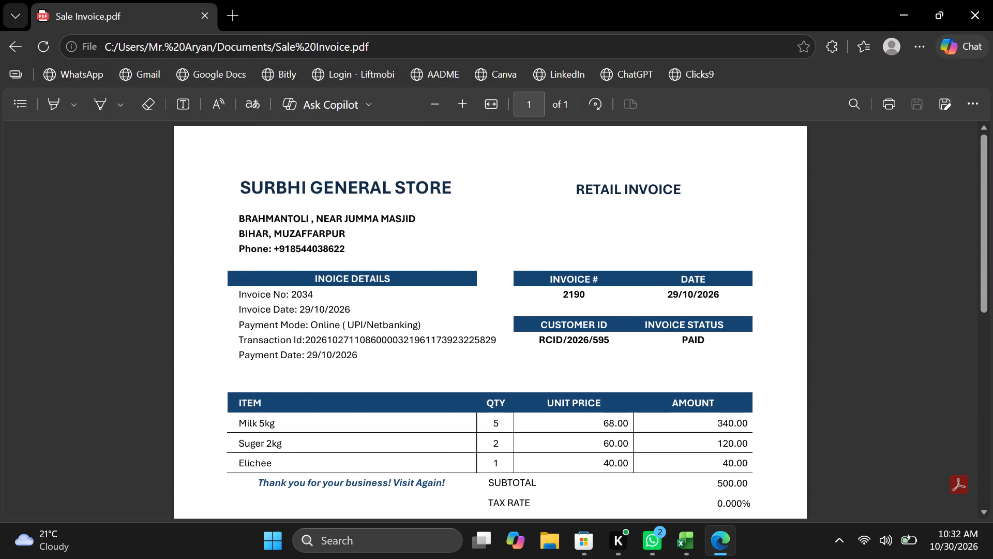
pyautogui.doubleClick(701, 298)
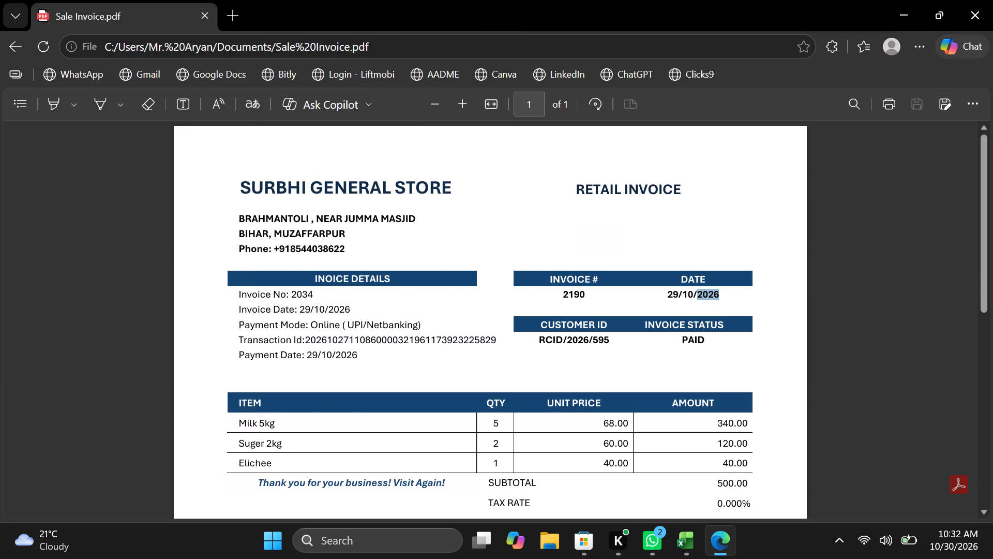
pyautogui.click(979, 14)
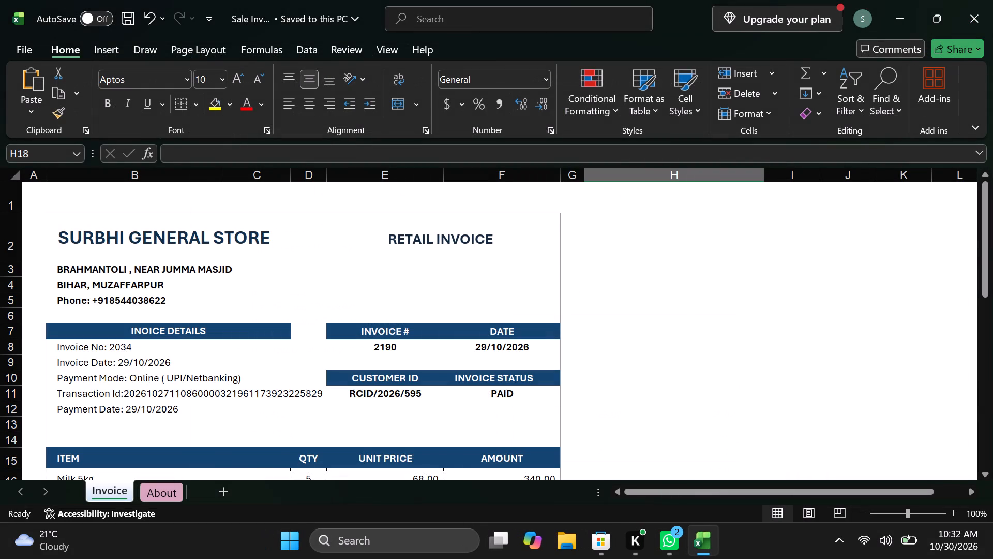
# Set the invoice date to 27/10/2026 in both the DATE cell and the Invoice Date line of the invoice details.
pyautogui.doubleClick(499, 351)
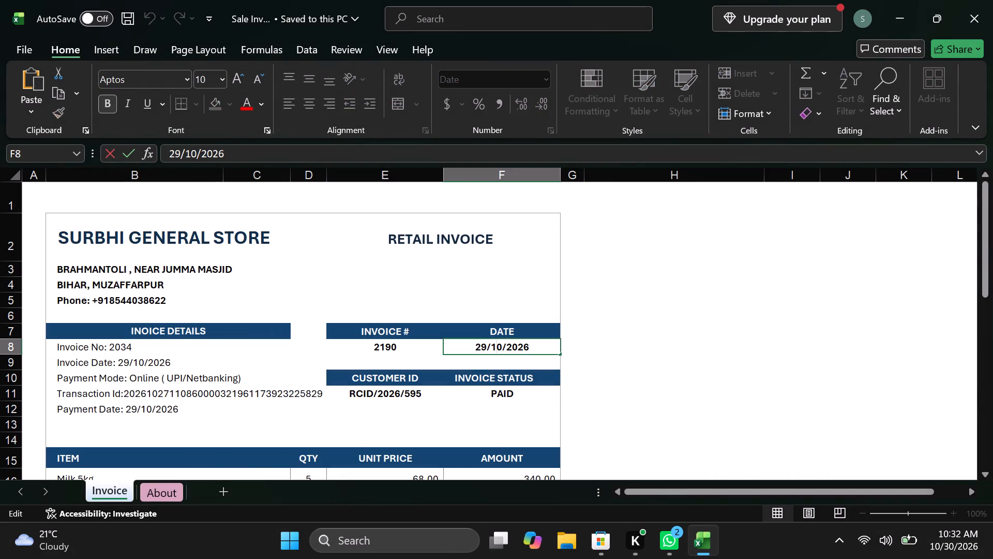
pyautogui.click(487, 348)
pyautogui.press('BackSpace')
pyautogui.press('7')
pyautogui.doubleClick(132, 362)
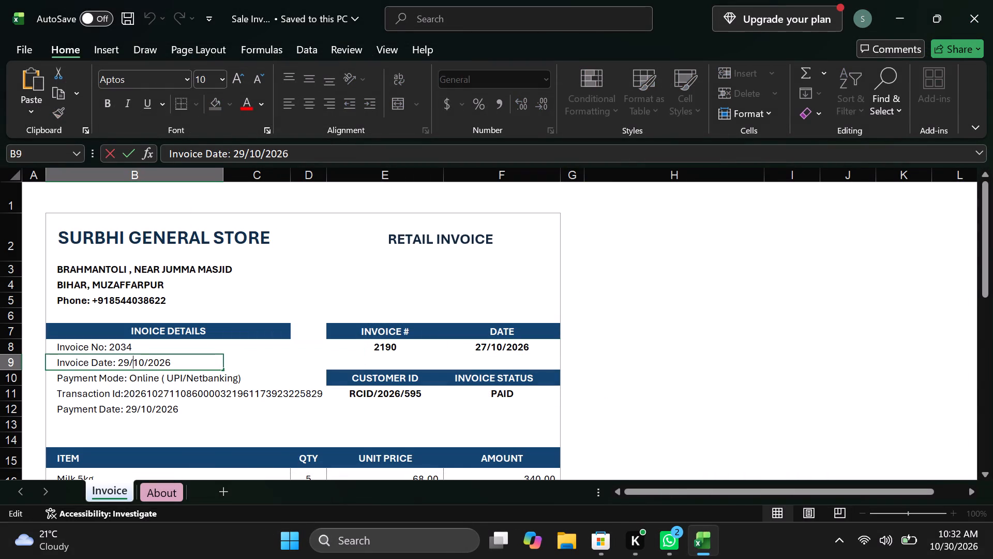
pyautogui.click(128, 358)
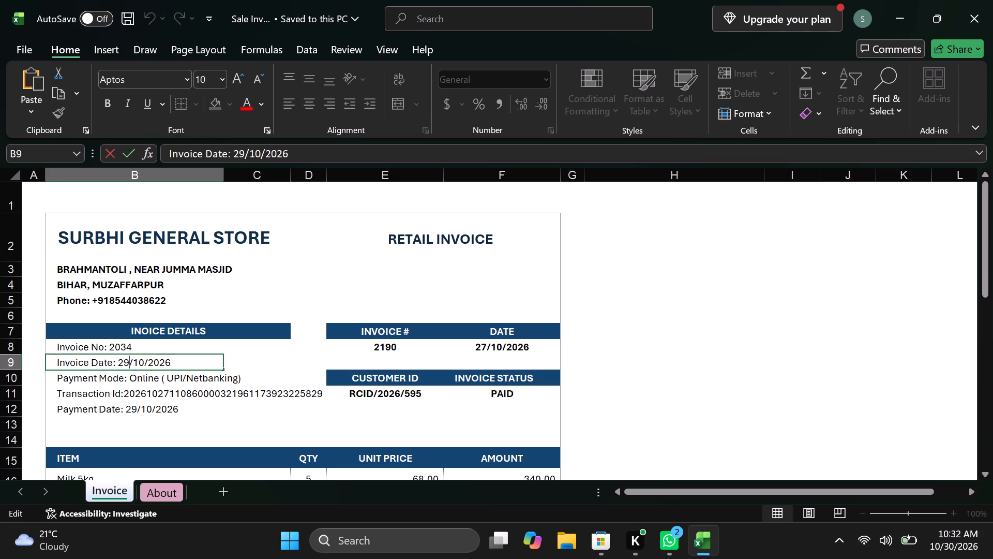
pyautogui.press('BackSpace')
pyautogui.press('7')
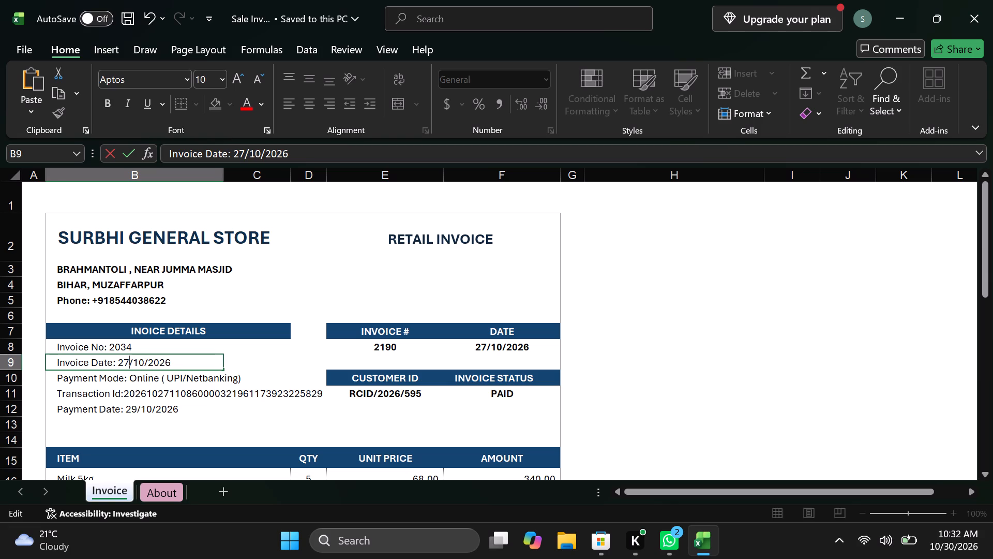
# Set the Payment Date in the invoice details to 27/10/2026.
pyautogui.doubleClick(166, 413)
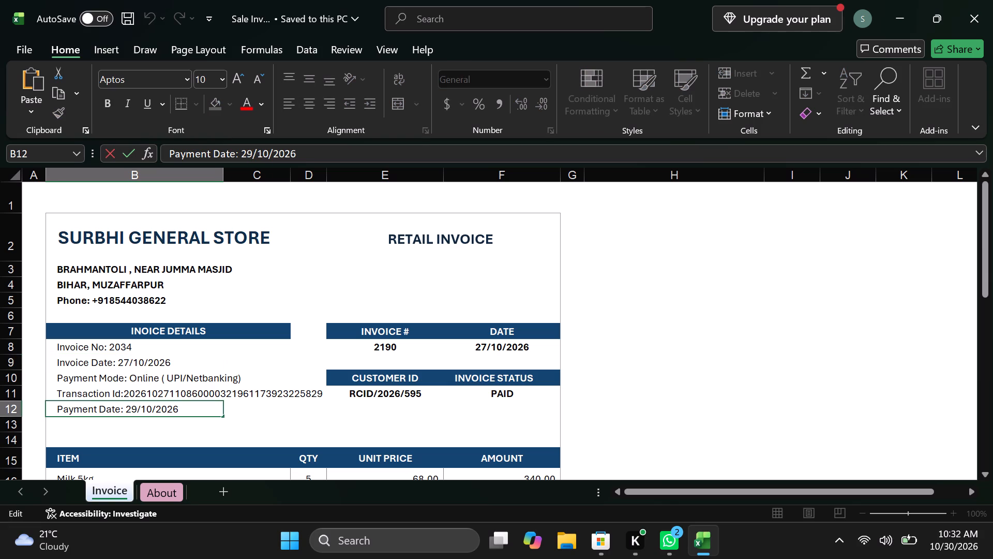
pyautogui.click(134, 407)
pyautogui.press('BackSpace')
pyautogui.press('7')
pyautogui.click(591, 358)
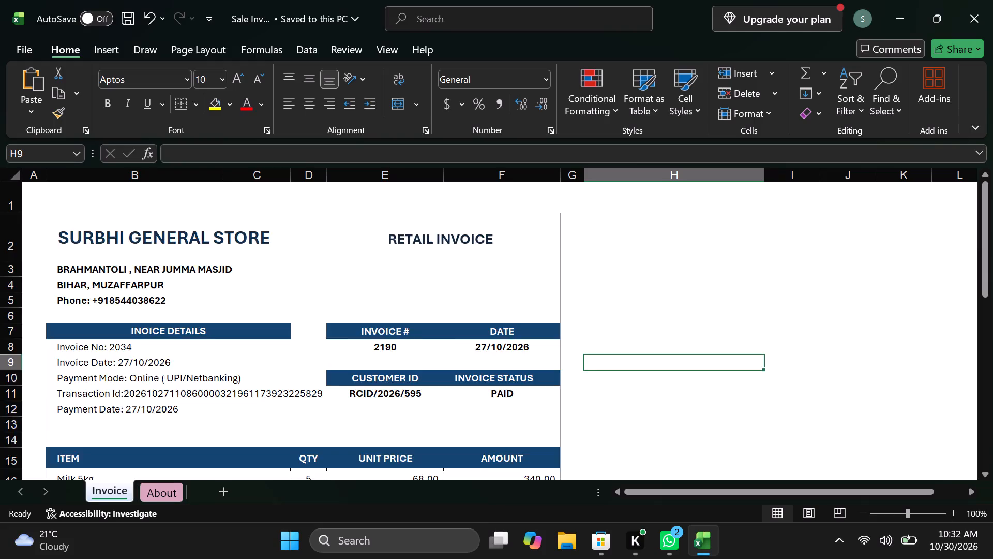
# Save the workbook and export the 27/10/2026 invoice as a PDF to Documents, replacing the existing Sale Invoice file.
pyautogui.scroll(-3, 591, 358)
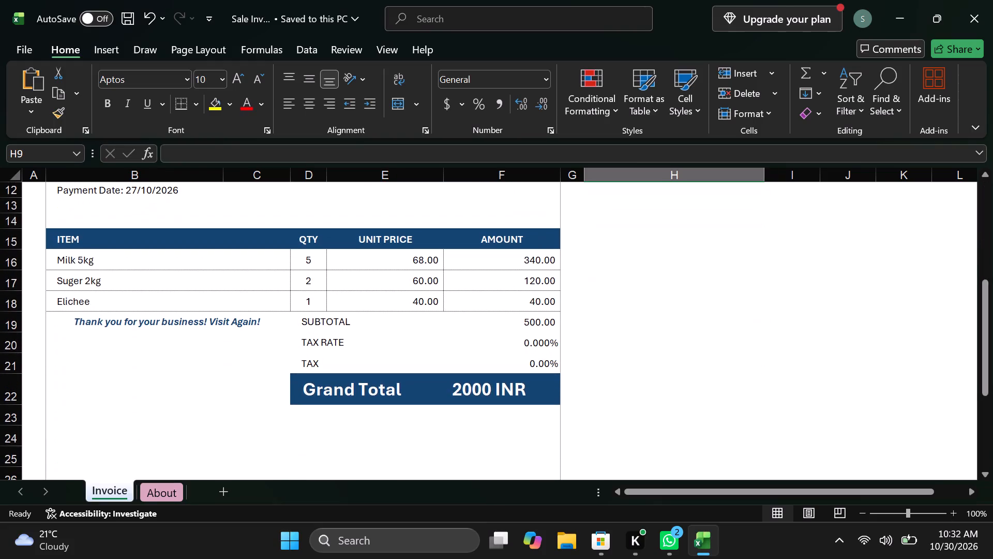
pyautogui.hotkey('ctrl', 's')
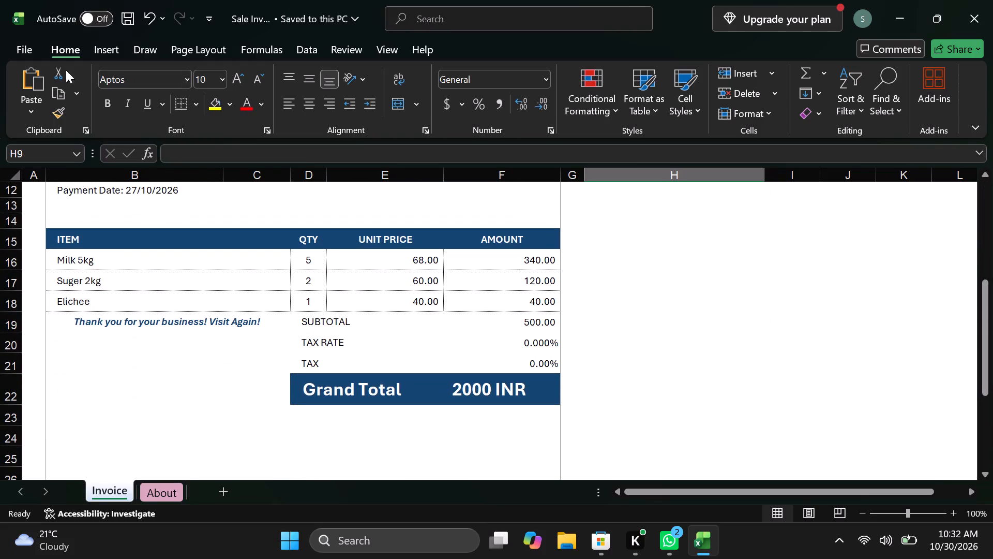
pyautogui.click(26, 47)
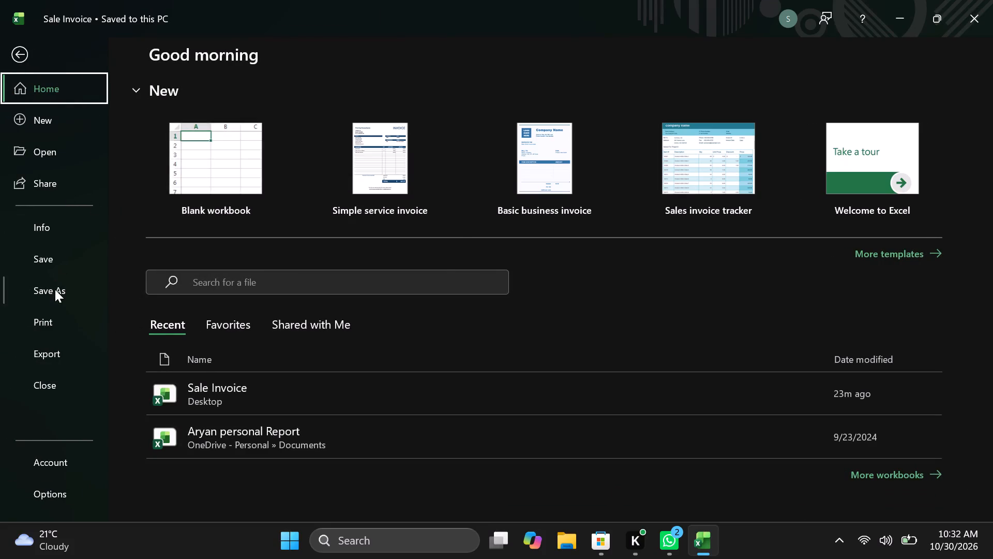
pyautogui.click(55, 289)
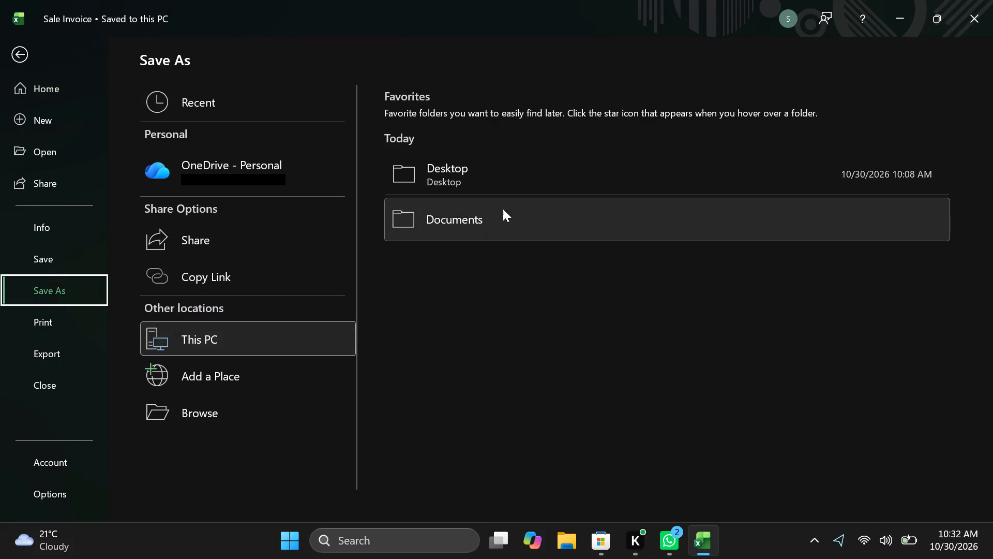
pyautogui.click(503, 208)
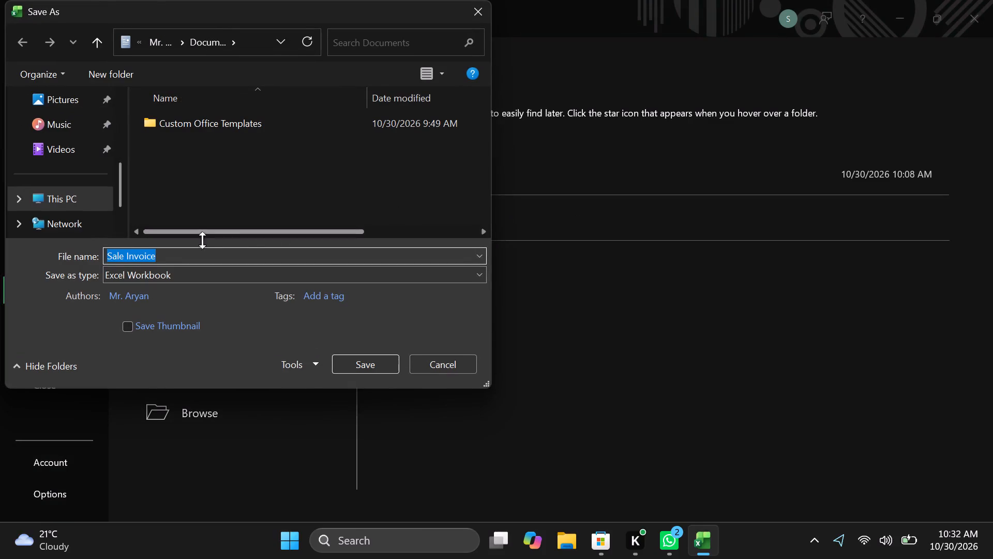
pyautogui.click(166, 272)
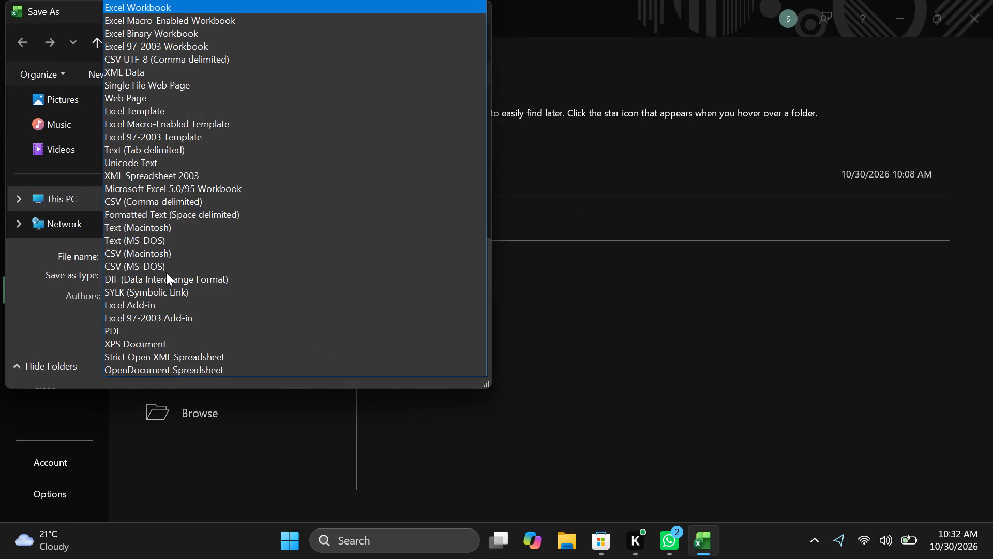
pyautogui.click(149, 334)
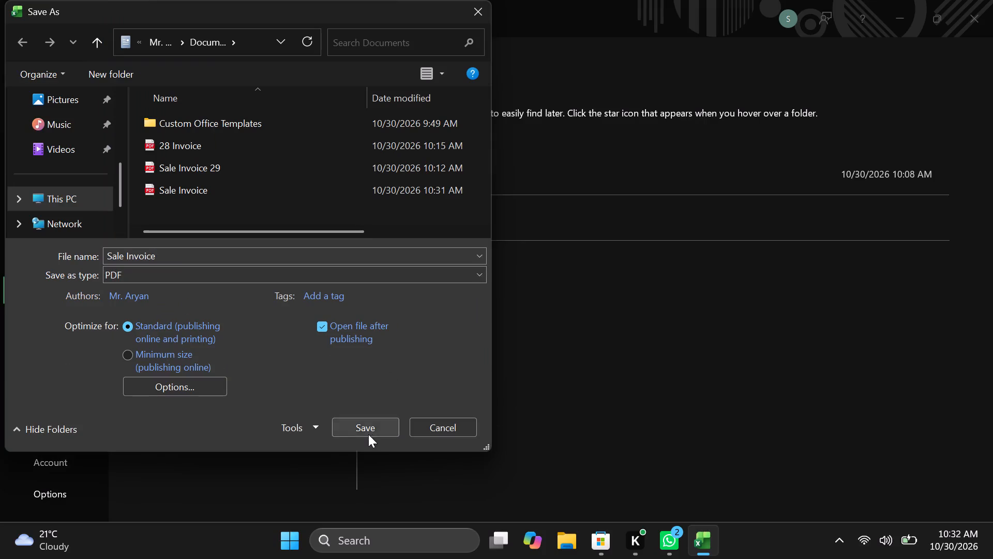
pyautogui.click(368, 434)
pyautogui.click(539, 271)
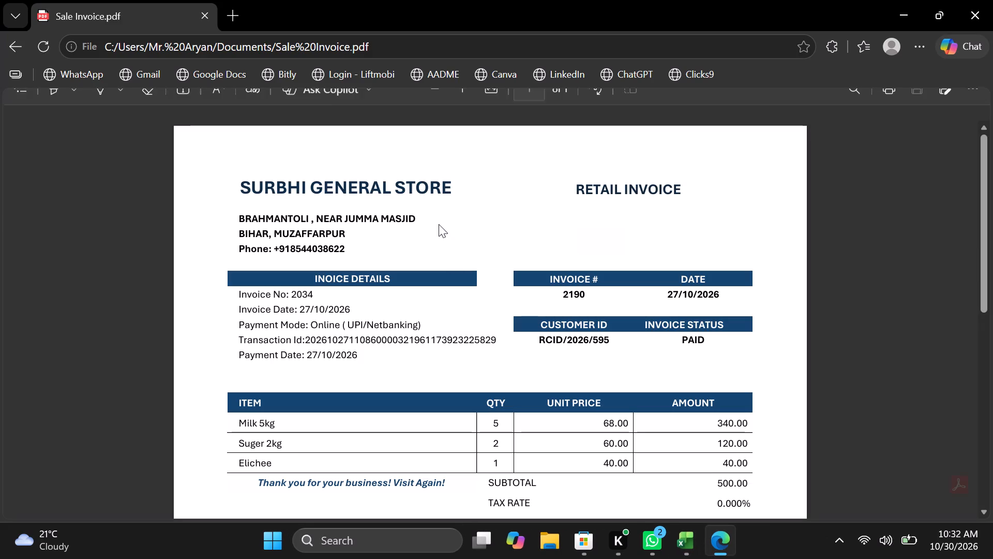
# Save a copy of the exported PDF in Downloads as 27oct2026 Invoice, and close the PDF window.
pyautogui.click(944, 101)
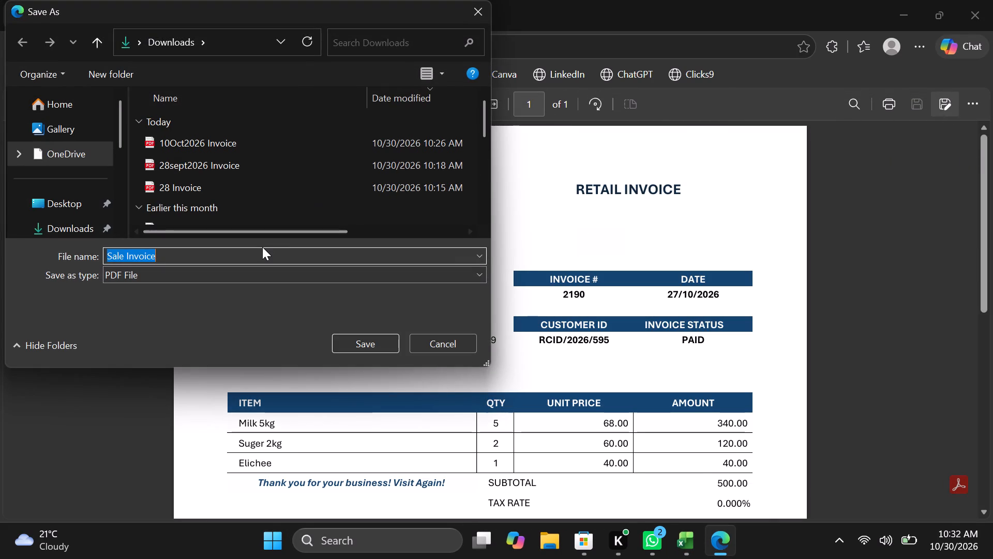
pyautogui.write('27')
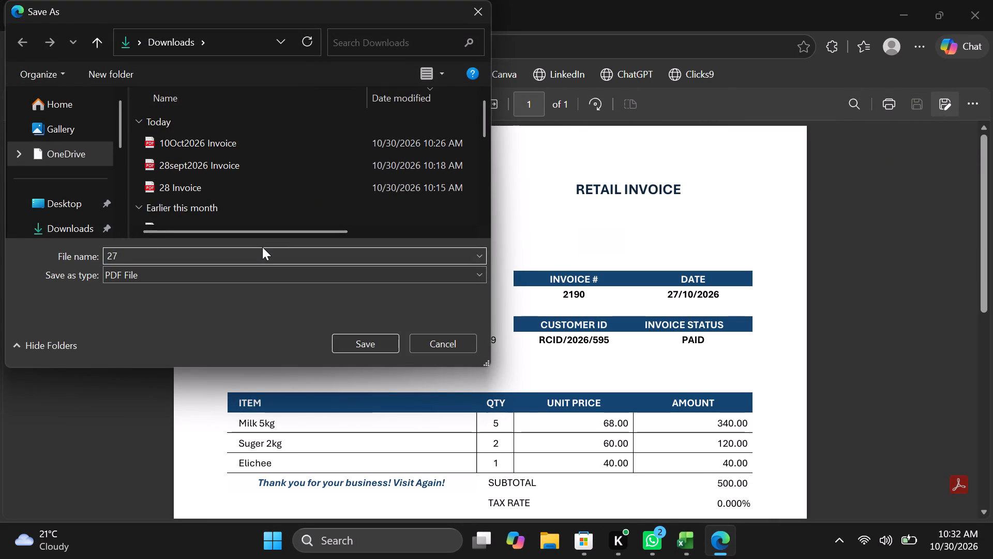
pyautogui.write('oct')
pyautogui.write('2026 Inv')
pyautogui.write('oice')
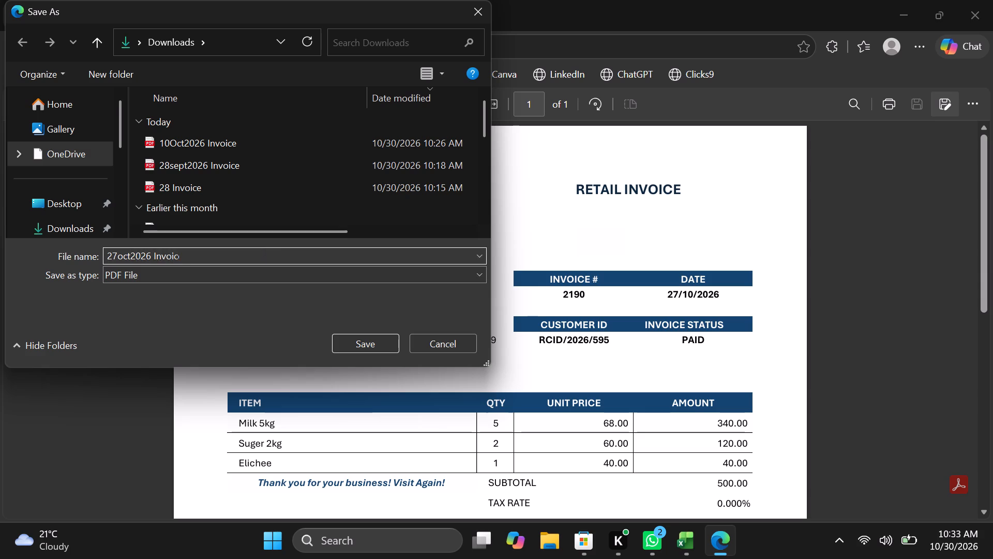
pyautogui.click(385, 347)
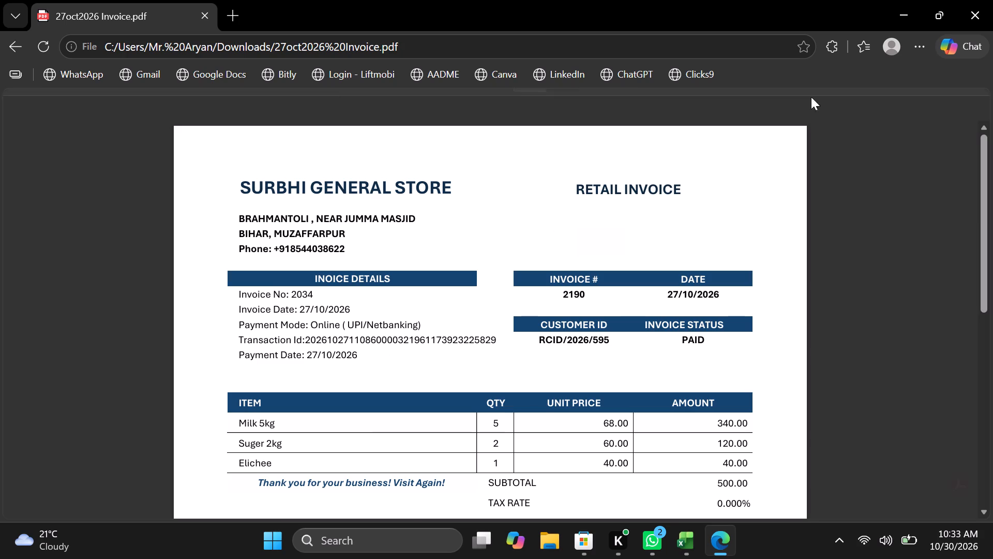
pyautogui.click(974, 19)
# Close the Sale Invoice workbook.
pyautogui.click(974, 19)
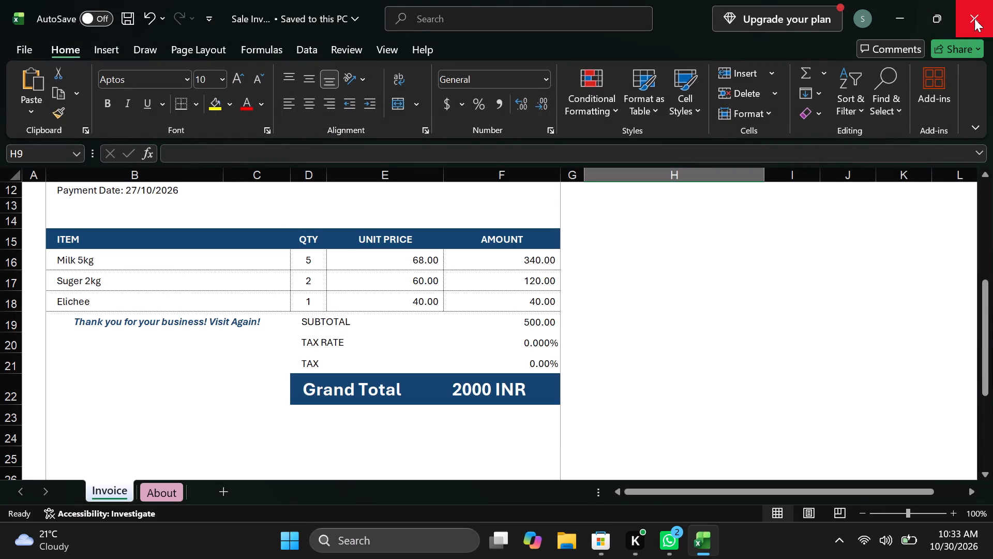